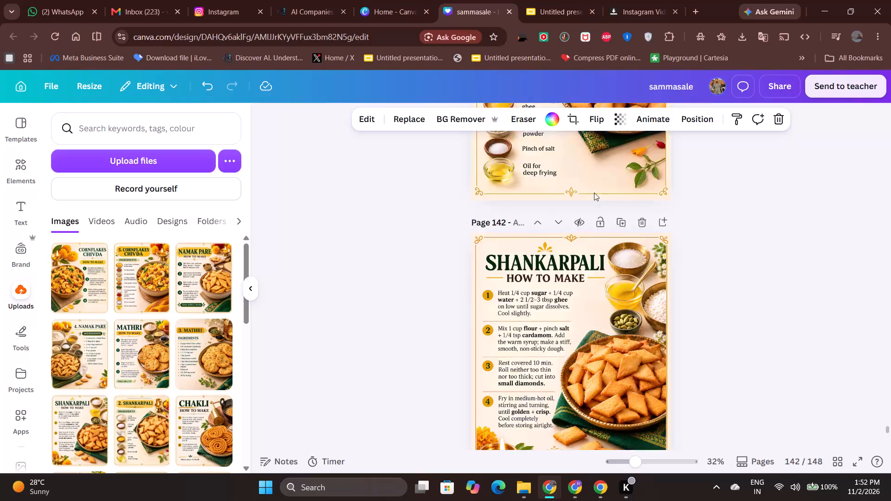
Review the snack recipe pages in the sammasale design through to the final Cornflakes Chivda page.
left_click(415, 248)
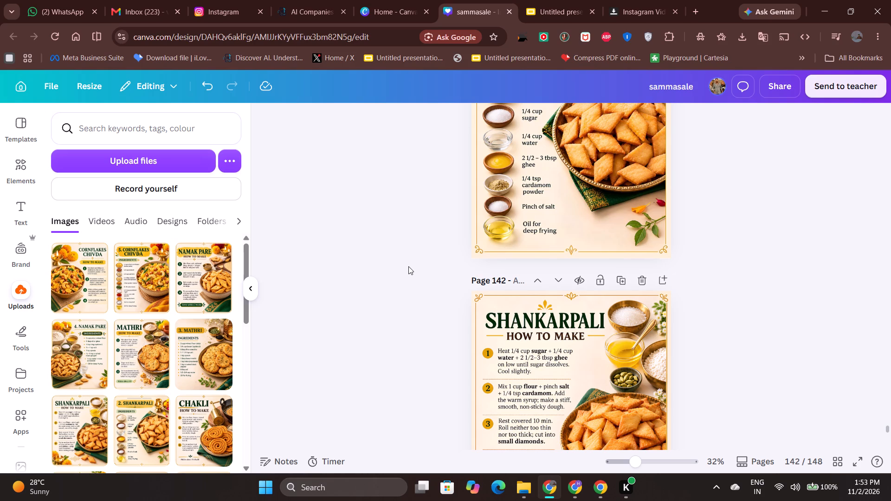
left_click(521, 232)
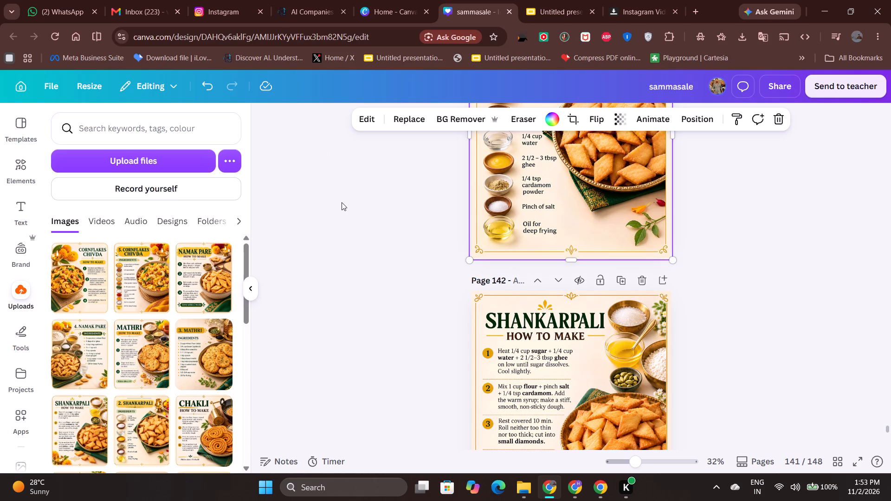
scroll(342, 202, "up", 4)
scroll(383, 244, "up", 3)
scroll(421, 309, "up", 2)
left_click(590, 304)
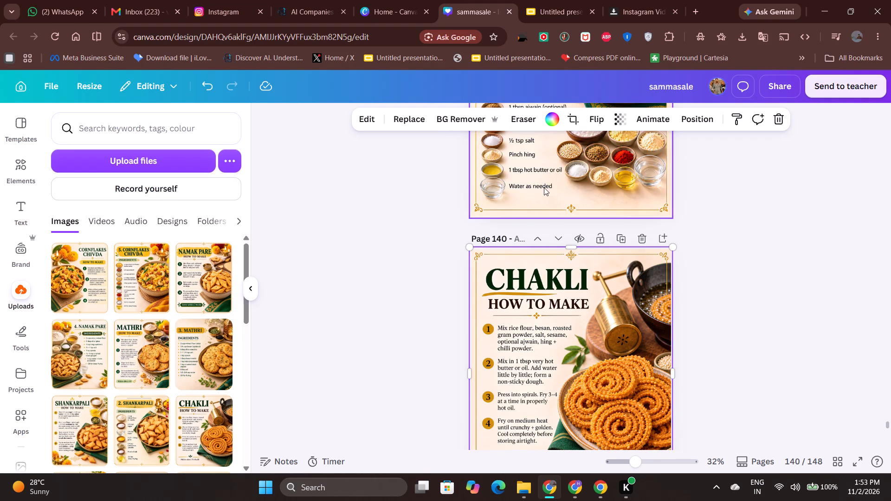
left_click(544, 187)
scroll(527, 249, "up", 15)
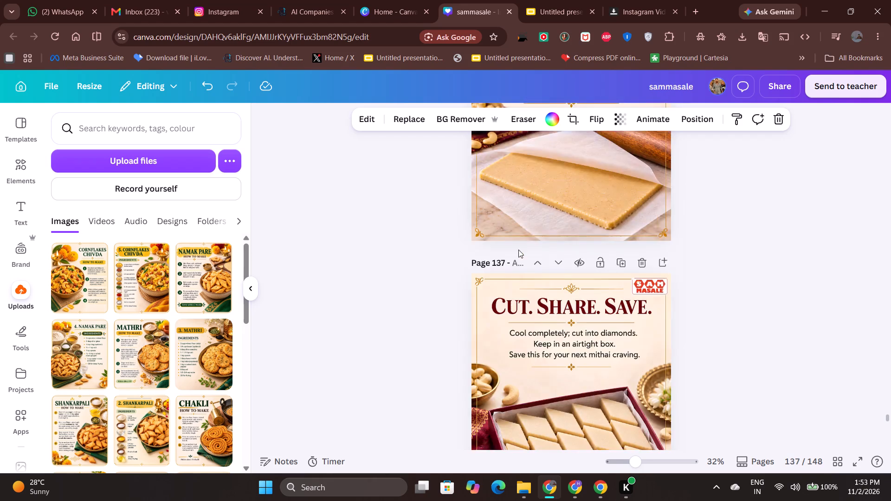
scroll(518, 243, "down", 19)
scroll(517, 245, "down", 7)
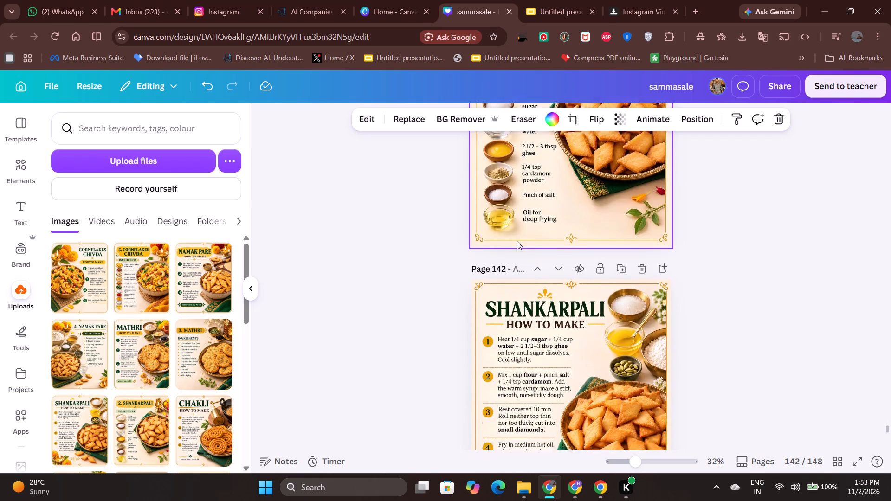
left_click(520, 244)
scroll(444, 241, "down", 10)
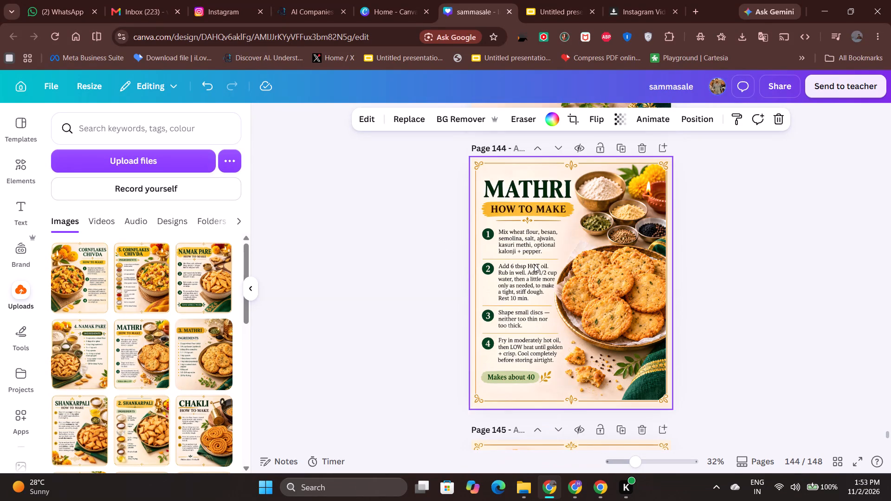
left_click(534, 264)
scroll(488, 295, "down", 5)
scroll(365, 324, "down", 4)
left_click(562, 322)
scroll(480, 311, "down", 3)
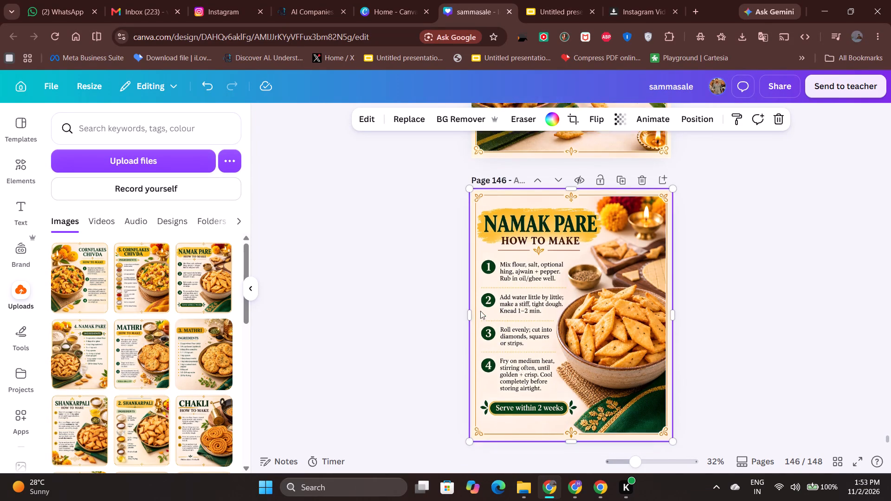
scroll(480, 311, "down", 7)
left_click(510, 308)
scroll(506, 298, "down", 11)
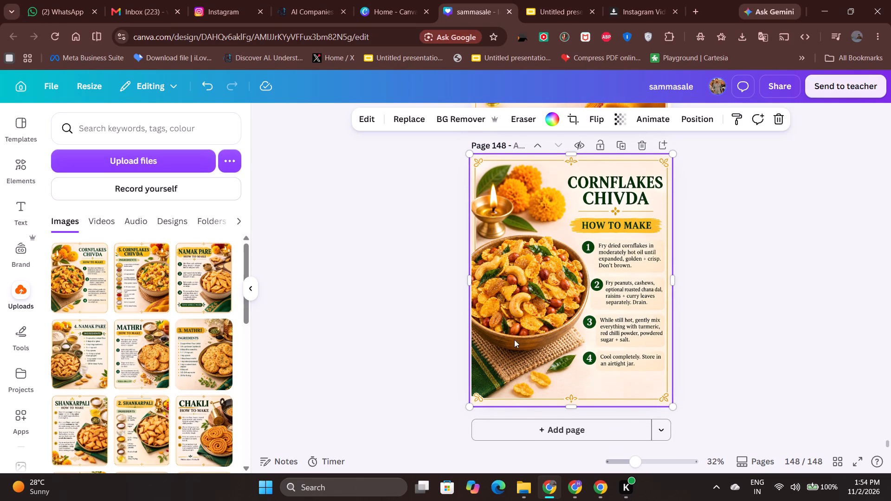
left_click(732, 331)
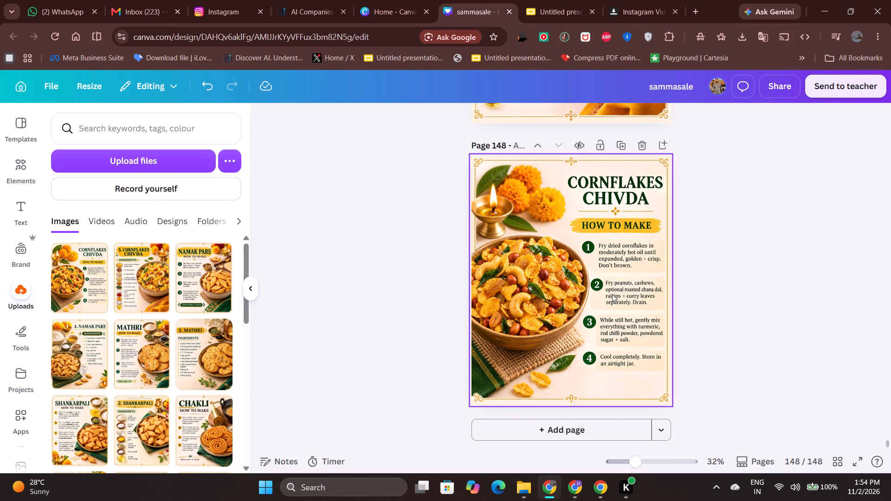
Look back through the recipe pages from Cornflakes Chivda to the Shankarpali how-to-make page.
scroll(612, 294, "up", 5)
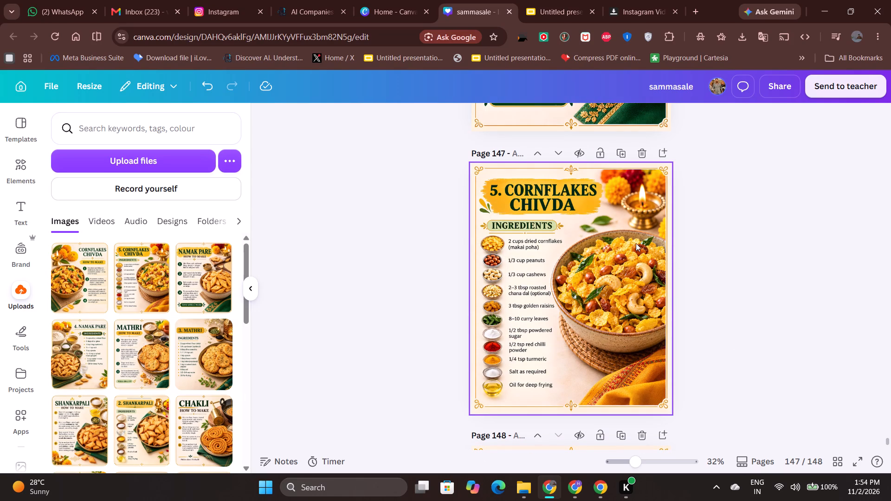
scroll(536, 289, "up", 3)
left_click(522, 220)
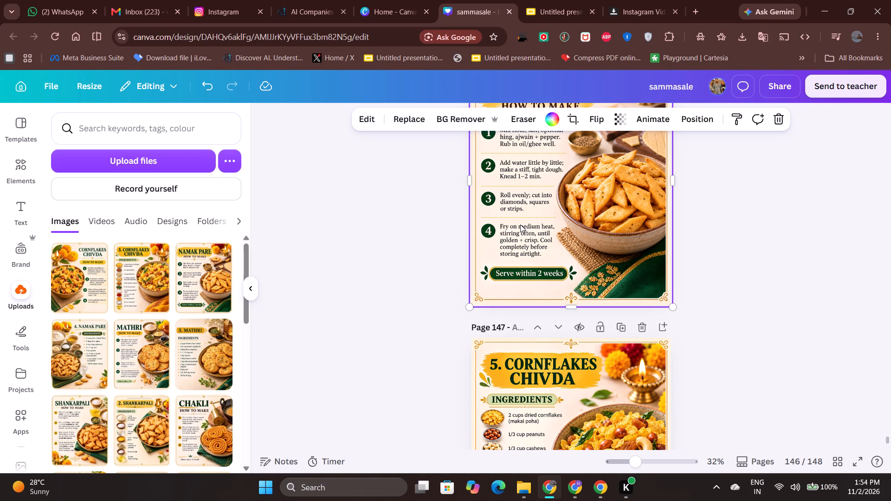
left_click(506, 212)
scroll(501, 218, "up", 3)
left_click(516, 152)
scroll(514, 150, "up", 4)
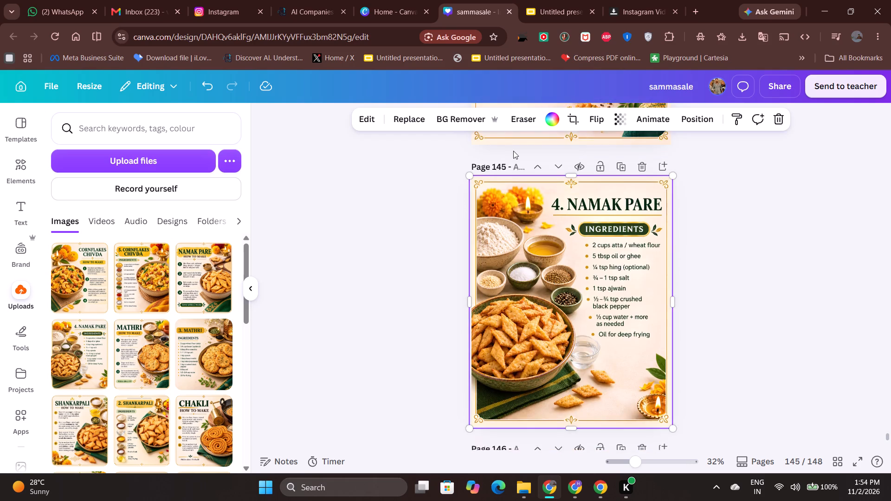
scroll(513, 151, "up", 4)
left_click(553, 281)
scroll(461, 277, "up", 9)
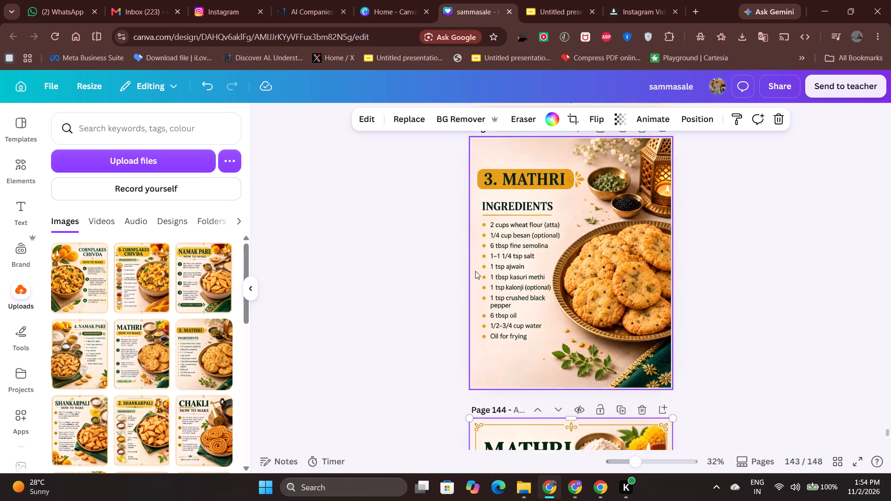
scroll(475, 271, "up", 3)
Switch to the untitled Google Slides presentation and open blank slide 8.
left_click(532, 492)
left_click(564, 0)
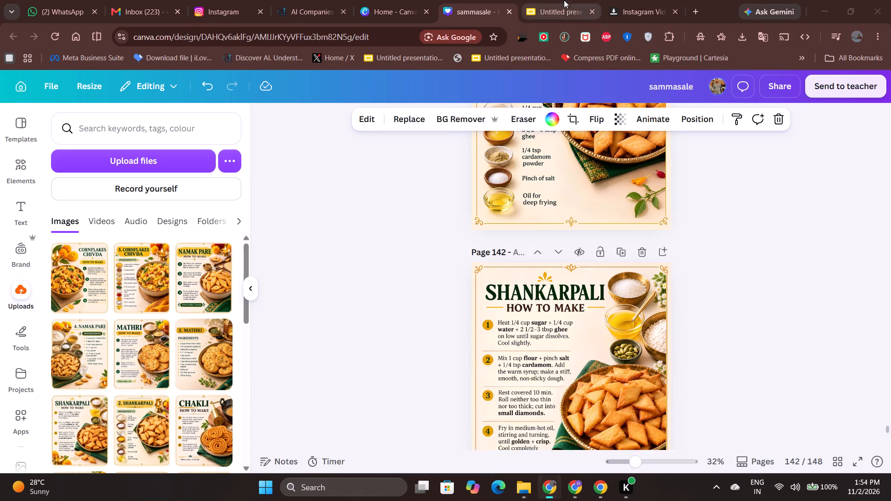
scroll(52, 315, "down", 5)
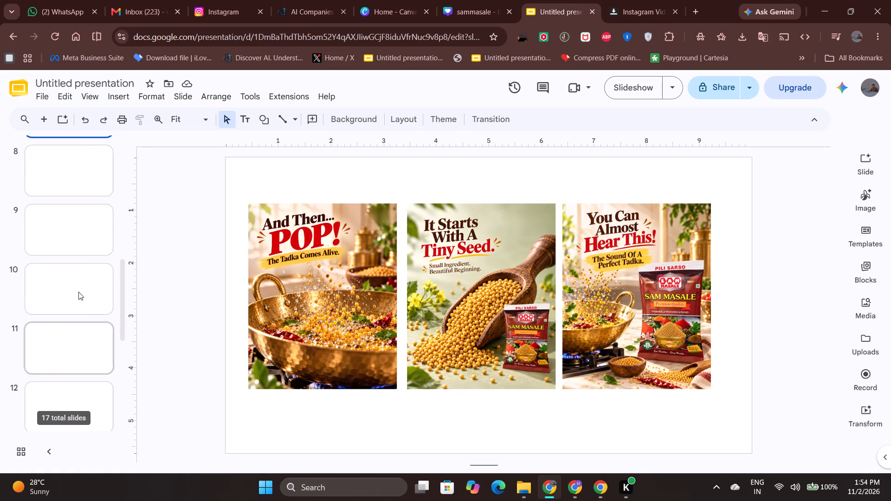
left_click(65, 183)
scroll(82, 199, "up", 4)
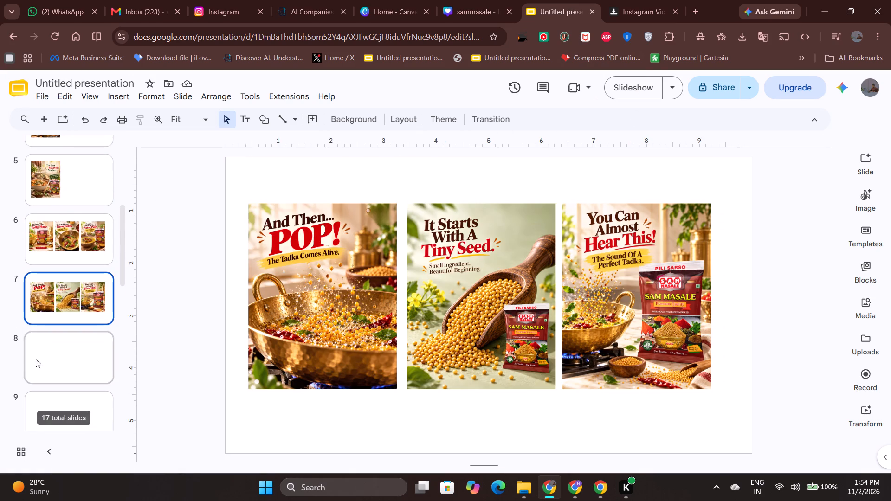
left_click(46, 372)
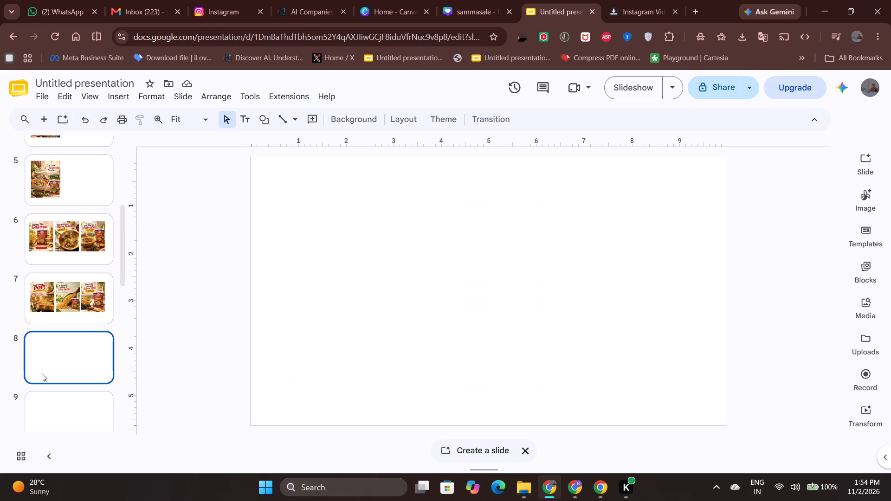
Copy the 5 Diwali Faral Snacks Poster from Downloads onto slide 8, shrink it to about 2.5 in wide and place it near the slide's left edge.
left_click(523, 486)
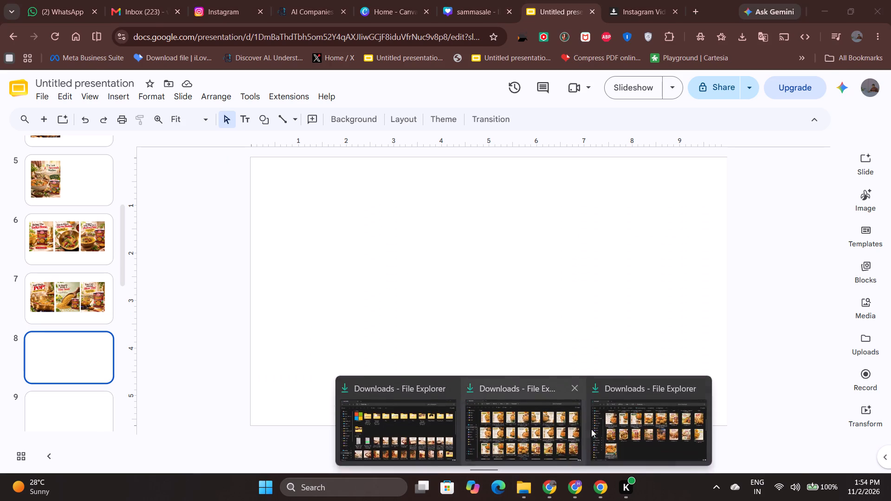
left_click(616, 422)
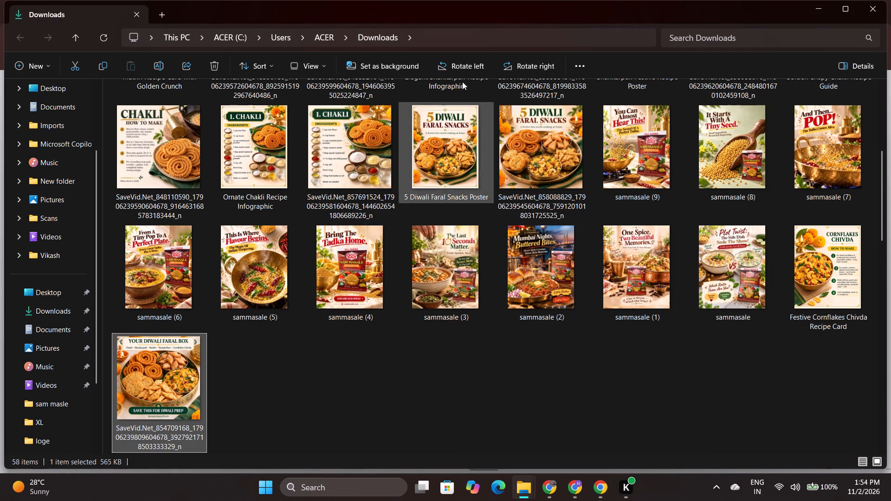
left_click(441, 161)
left_click(32, 316)
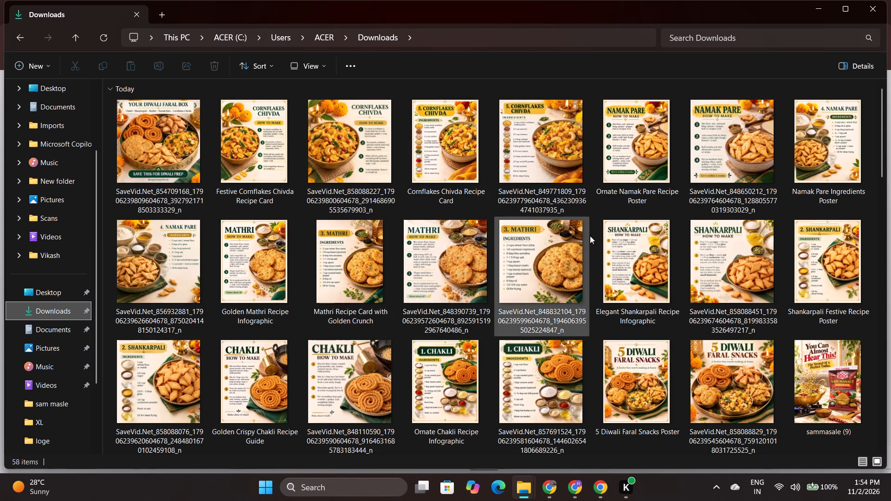
left_click(629, 376)
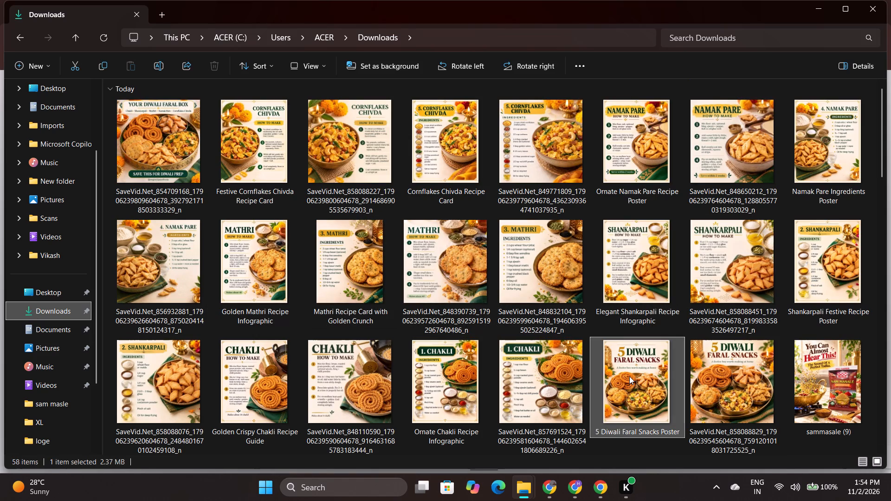
key("ctrl+c")
key("alt+Tab")
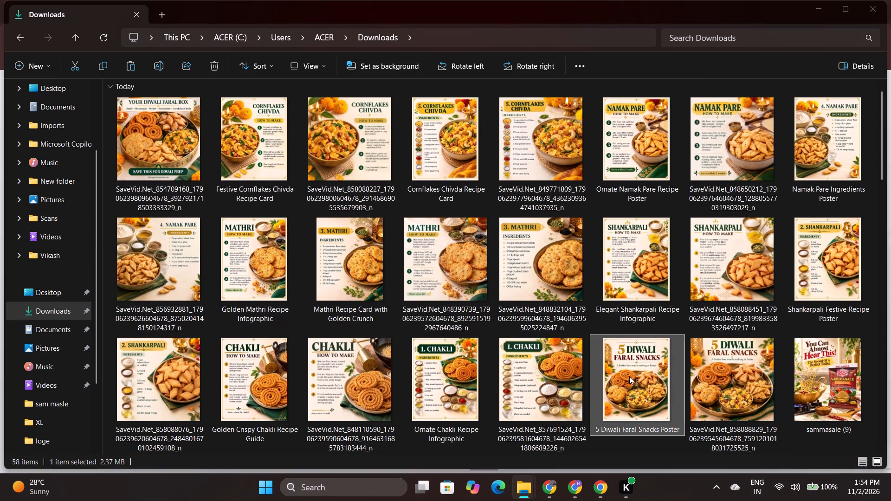
key("ctrl+v")
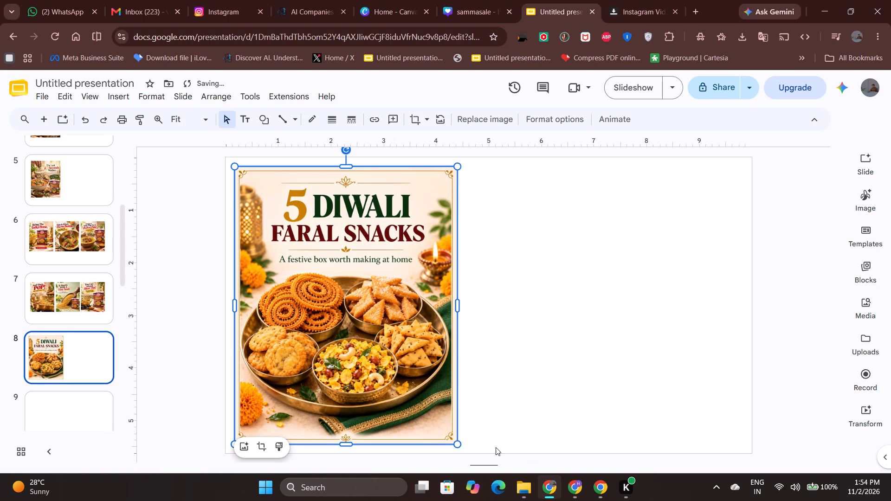
left_click_drag(454, 445, 361, 328)
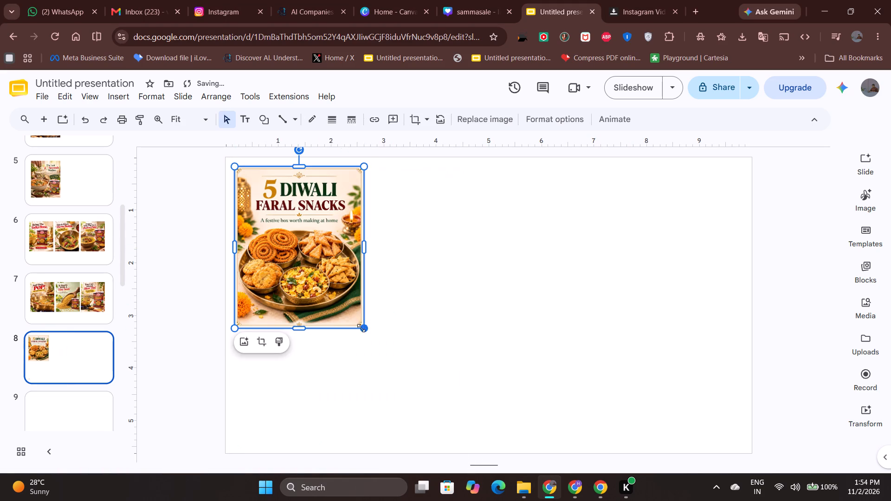
left_click_drag(327, 243, 331, 289)
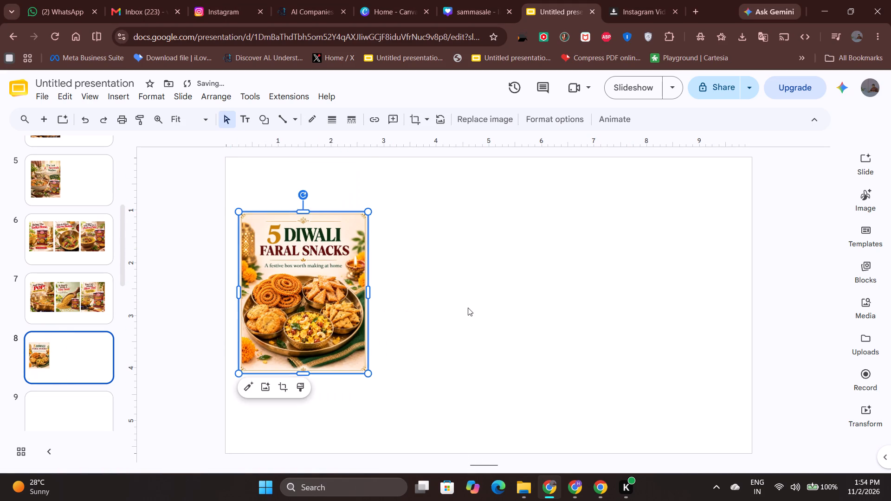
left_click(468, 308)
Copy the Ornate Chakli Recipe Infographic from Downloads onto slide 8, align it beside the Diwali poster and shrink it to the same size.
key("alt+Tab")
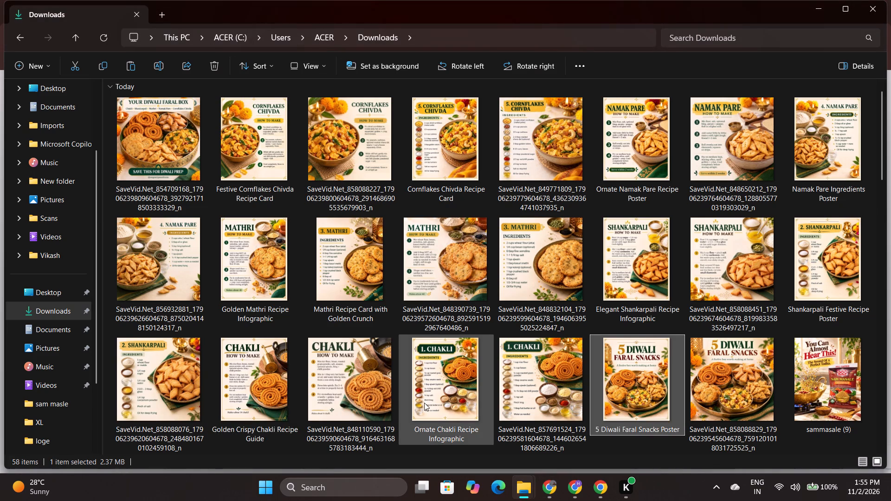
left_click(421, 373)
key("ctrl+c")
key("alt+Tab")
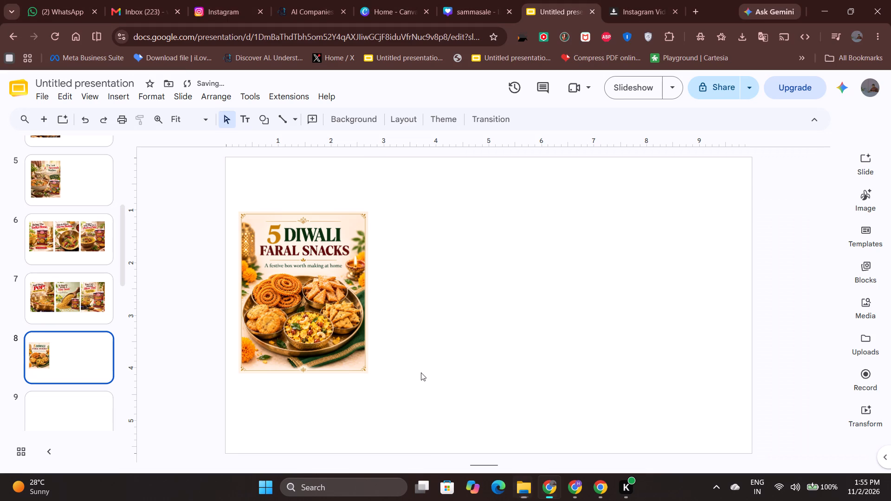
key("ctrl+v")
left_click_drag(540, 373, 548, 408)
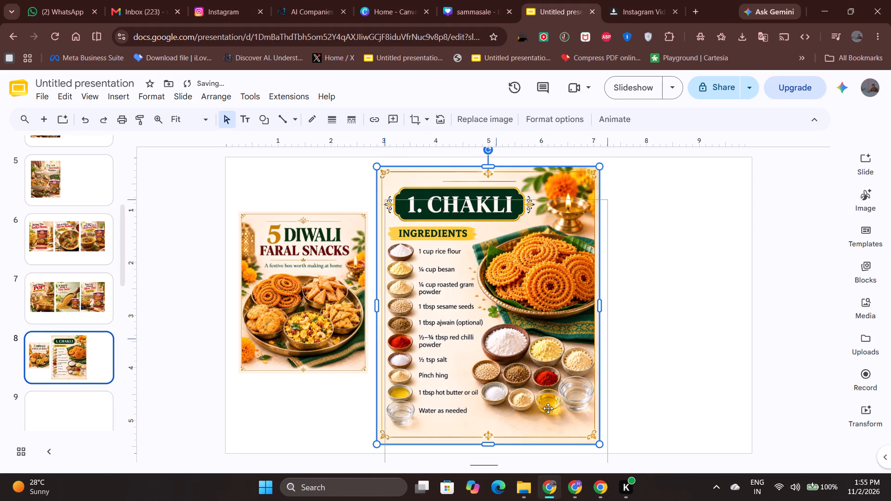
left_click_drag(548, 408, 533, 419)
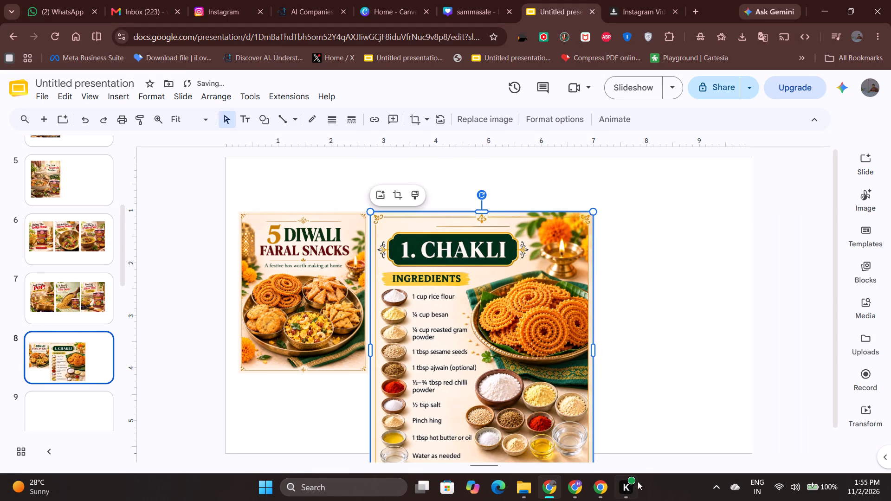
scroll(618, 347, "down", 2)
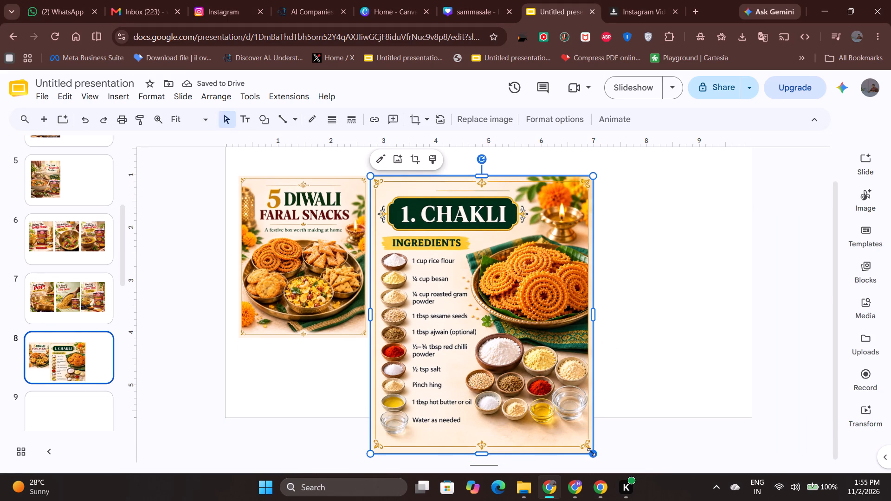
left_click_drag(591, 452, 497, 271)
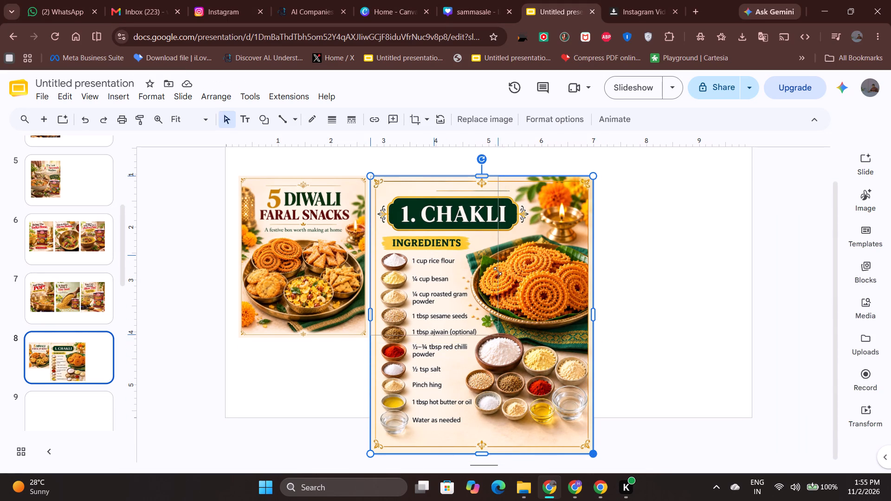
left_click_drag(497, 271, 499, 275)
left_click(562, 299)
Copy the Golden Crispy Chakli Recipe Guide from Downloads onto slide 8, align it beside the Chakli ingredients image and shrink it to match.
key("alt+Tab")
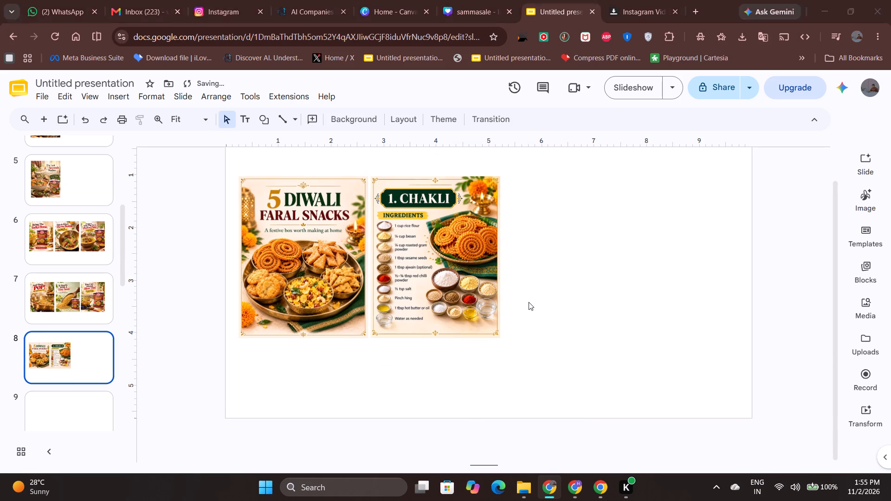
left_click(242, 402)
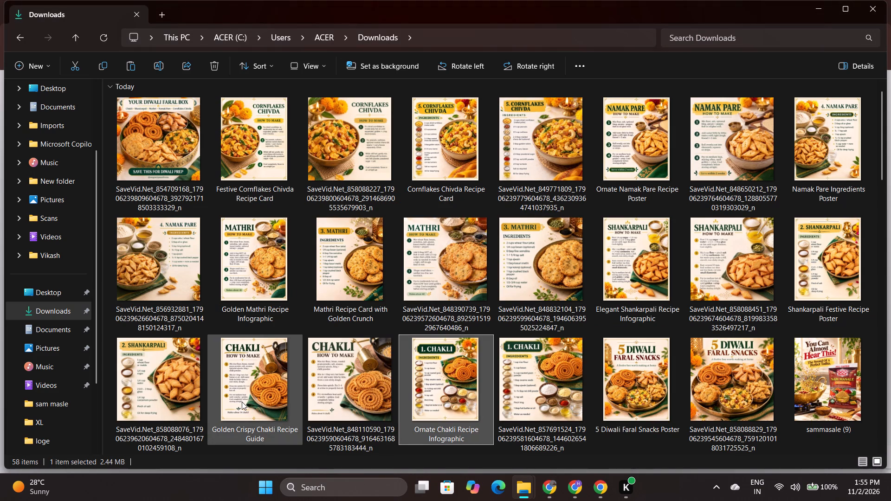
key("ctrl+c")
key("alt+Tab")
key("ctrl+v")
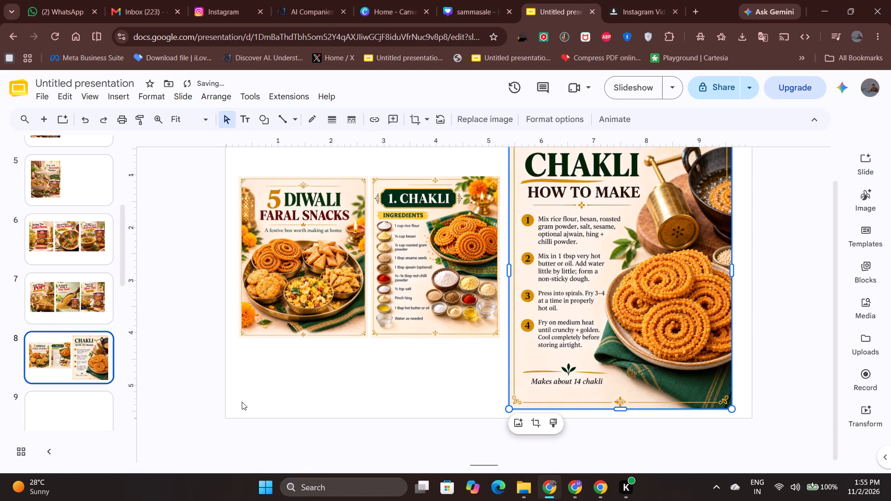
left_click_drag(600, 235, 602, 279)
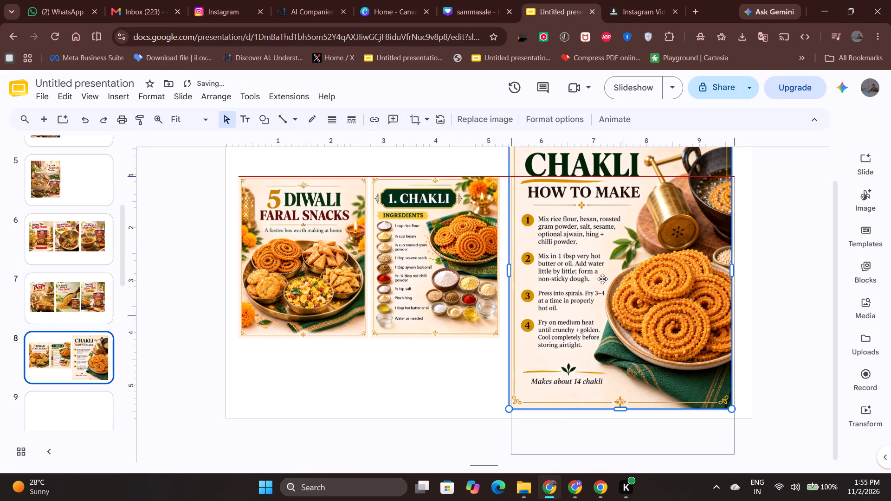
left_click_drag(602, 279, 595, 281)
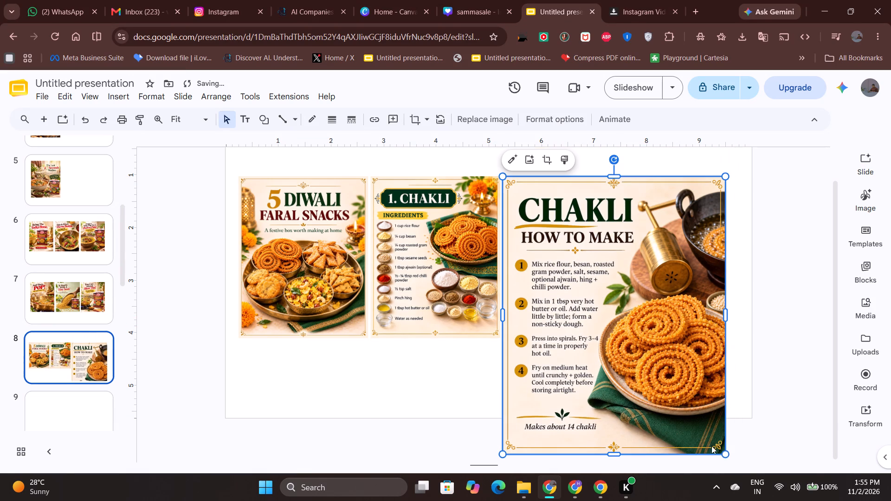
left_click_drag(726, 454, 631, 323)
left_click(685, 335)
Copy the Shankarpali Festive Recipe Poster from Downloads onto slide 8 and move it aside at the slide's right edge.
key("alt+Tab")
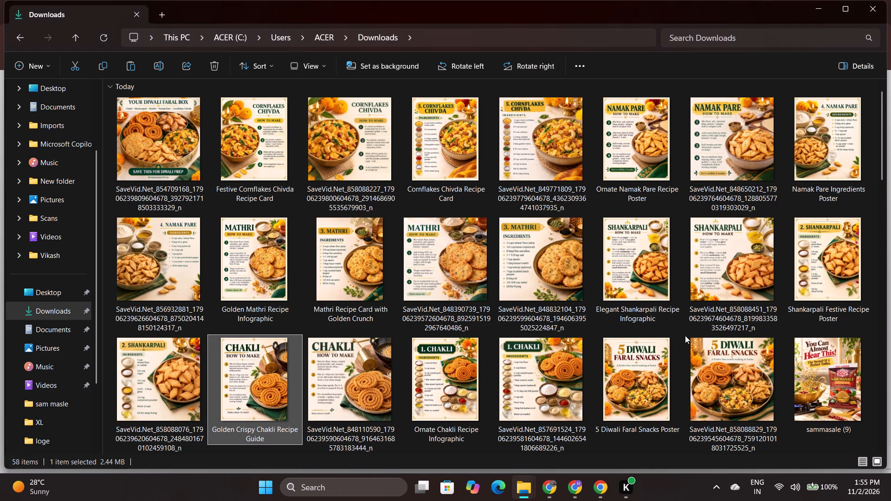
left_click(849, 261)
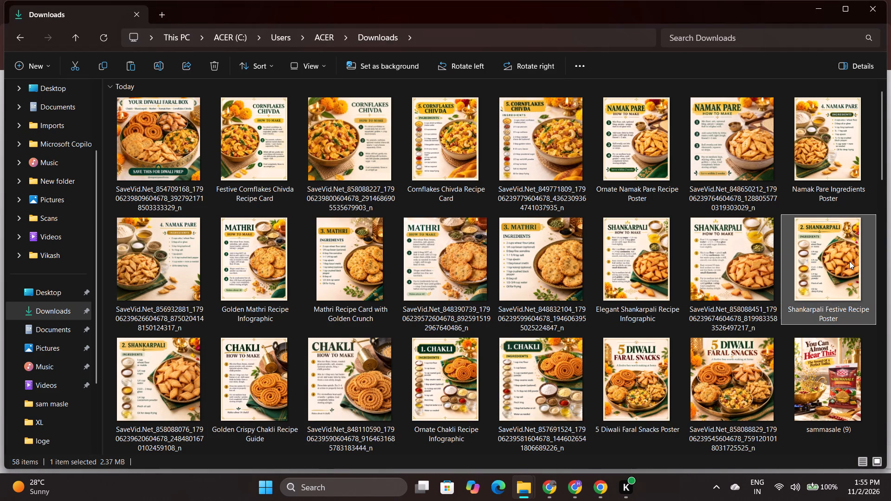
key("ctrl+c")
key("alt+Tab")
key("ctrl+b")
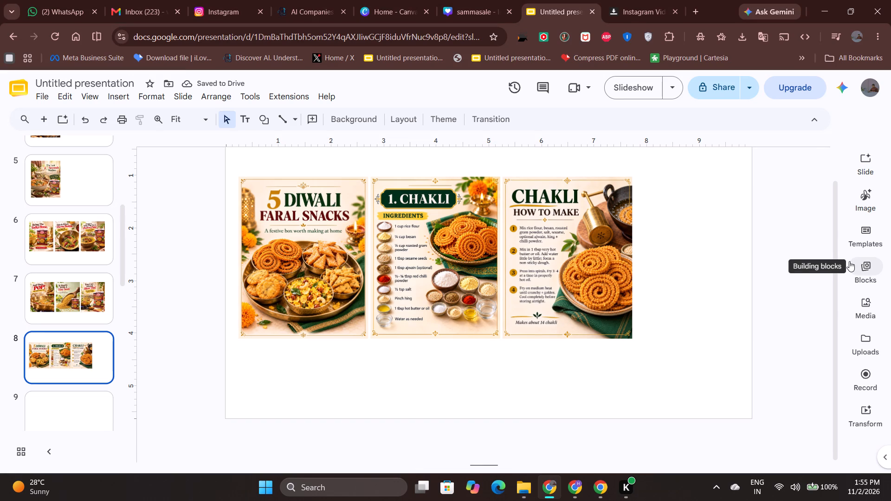
key("ctrl+v")
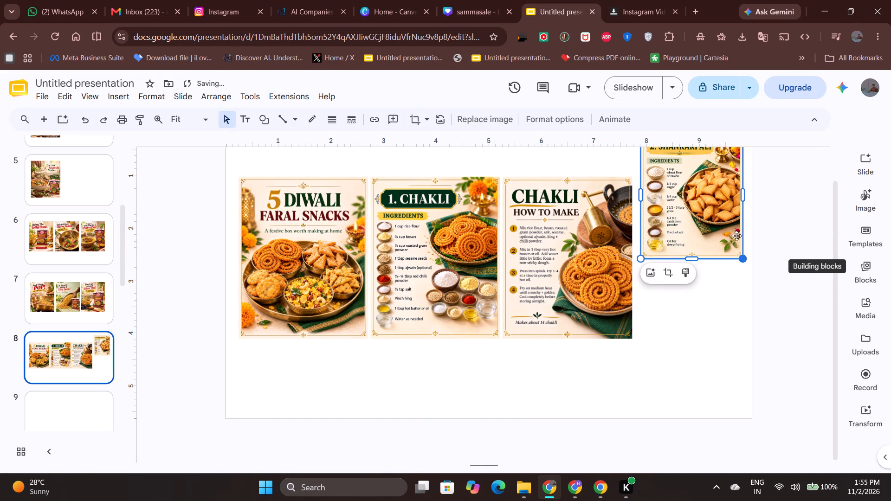
left_click_drag(708, 194, 707, 242)
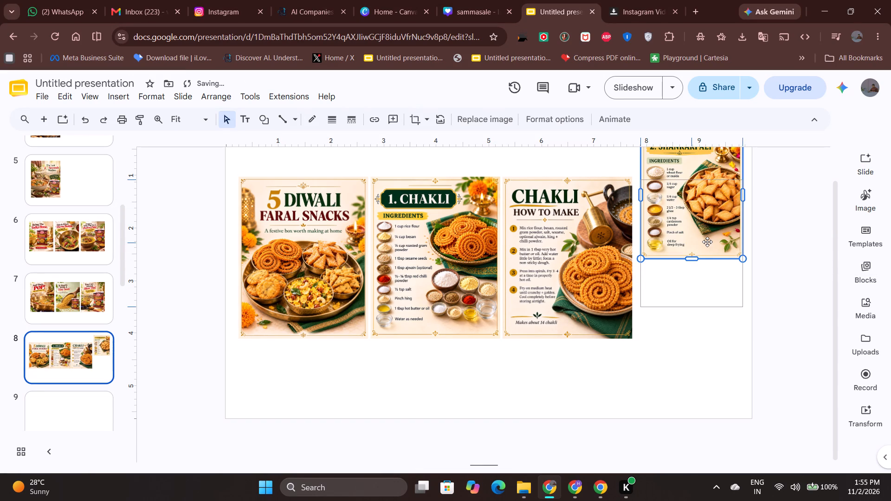
left_click_drag(707, 242, 742, 294)
Shrink the 5 Diwali Faral Snacks image to about 2.2 in wide and shift it slightly down.
left_click(321, 276)
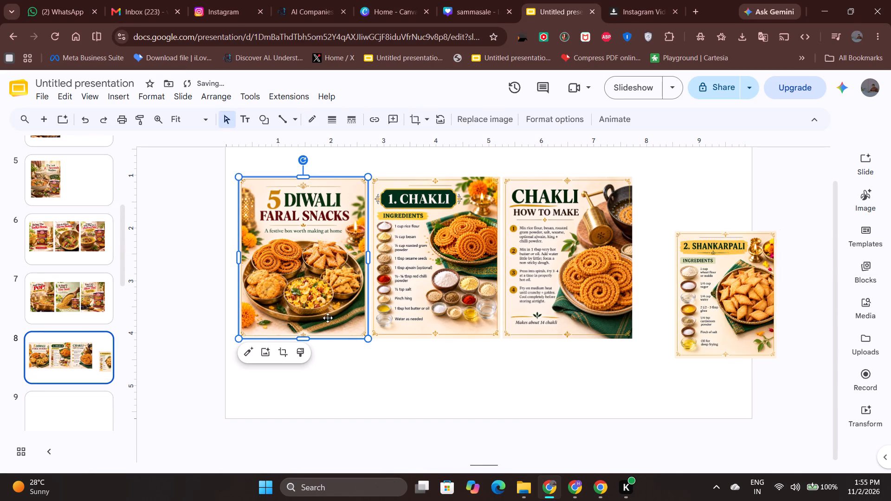
left_click_drag(365, 337, 347, 320)
left_click_drag(314, 276, 312, 288)
Move the Chakli ingredients image next to the smaller Diwali poster, level with its top, and shrink it to the same size.
left_click(418, 284)
left_click_drag(457, 282, 443, 294)
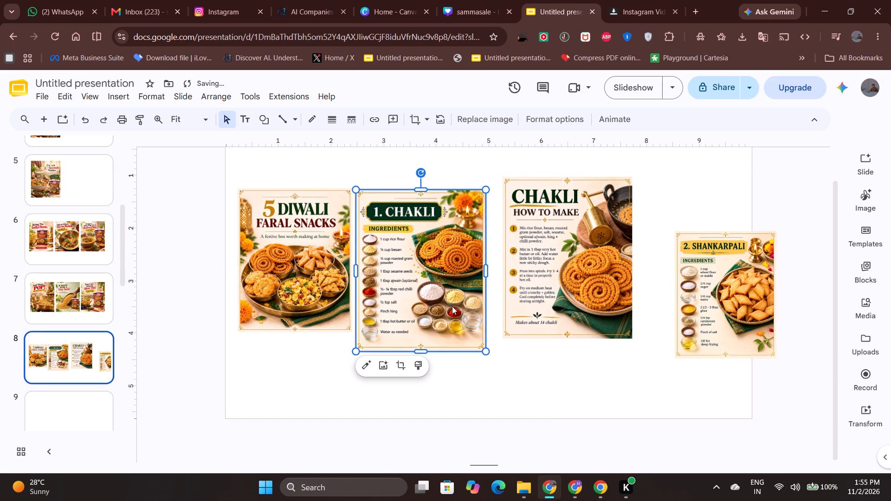
left_click_drag(487, 351, 472, 330)
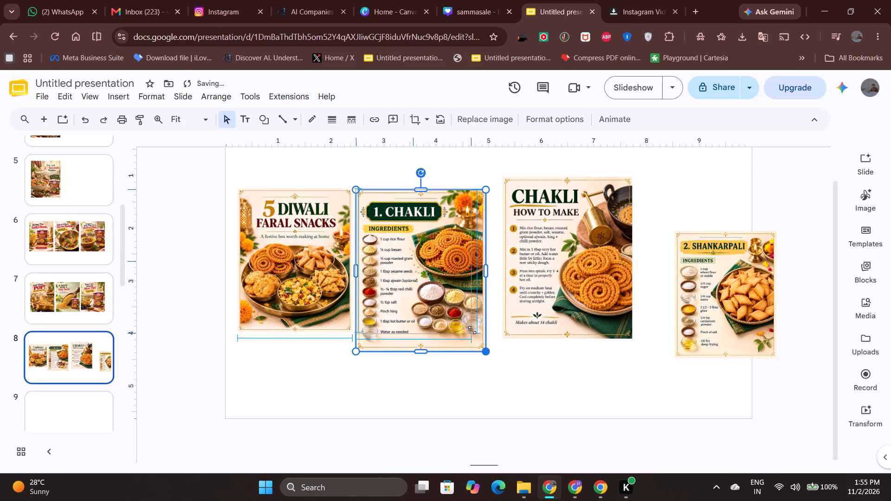
left_click_drag(472, 330, 475, 330)
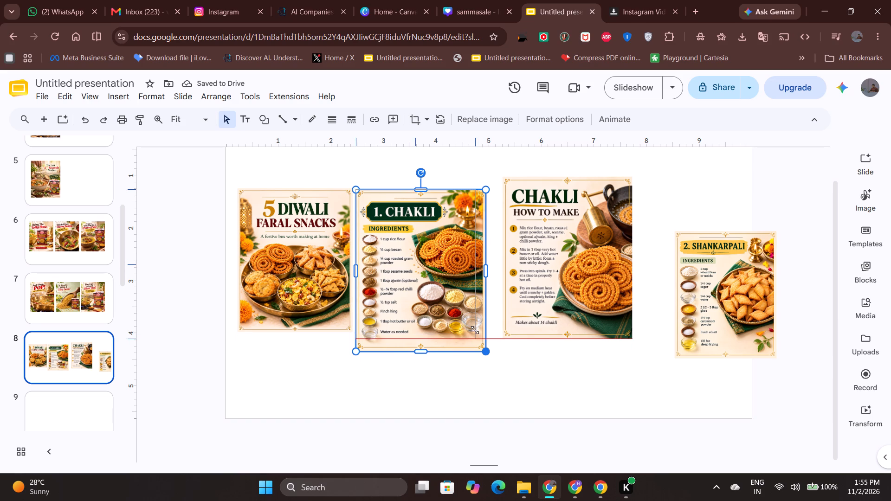
left_click_drag(475, 330, 473, 328)
Move the Chakli how-to-make image next to the Chakli ingredients image, align their tops and shrink it to about 2.2 in wide.
left_click(559, 291)
left_click_drag(563, 275, 542, 293)
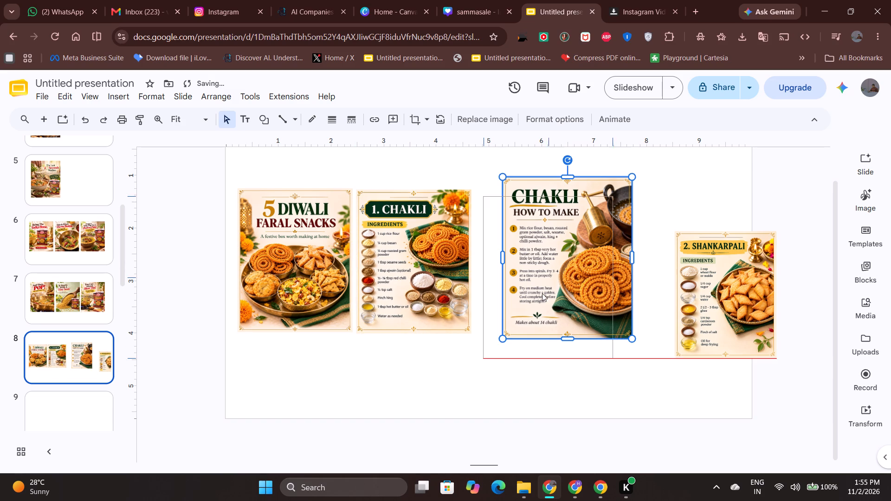
left_click_drag(542, 293, 536, 288)
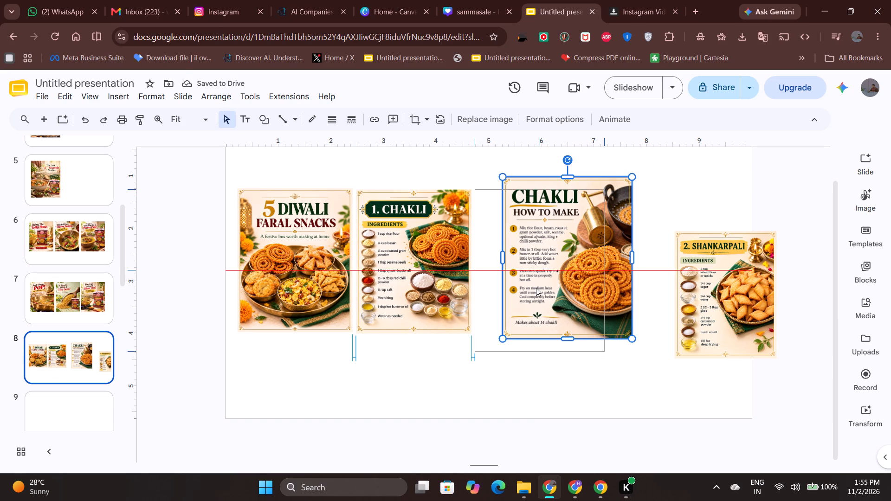
left_click_drag(536, 288, 536, 287)
left_click_drag(601, 350, 589, 331)
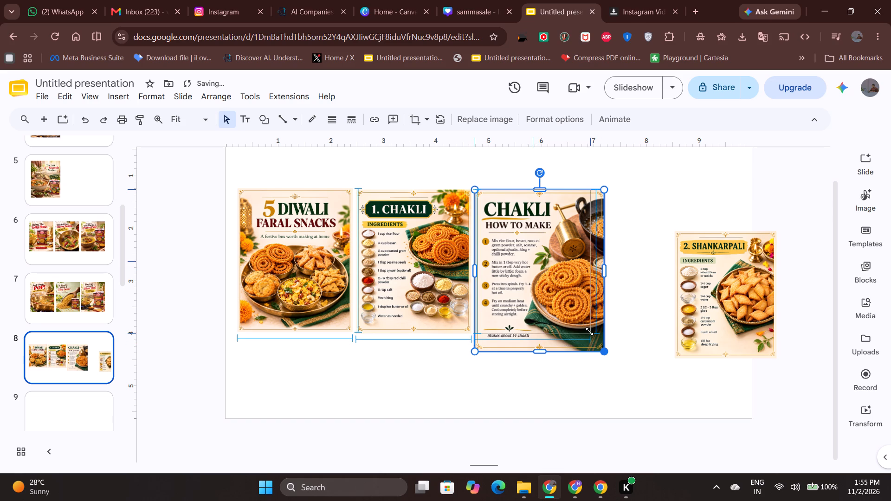
left_click_drag(589, 331, 588, 332)
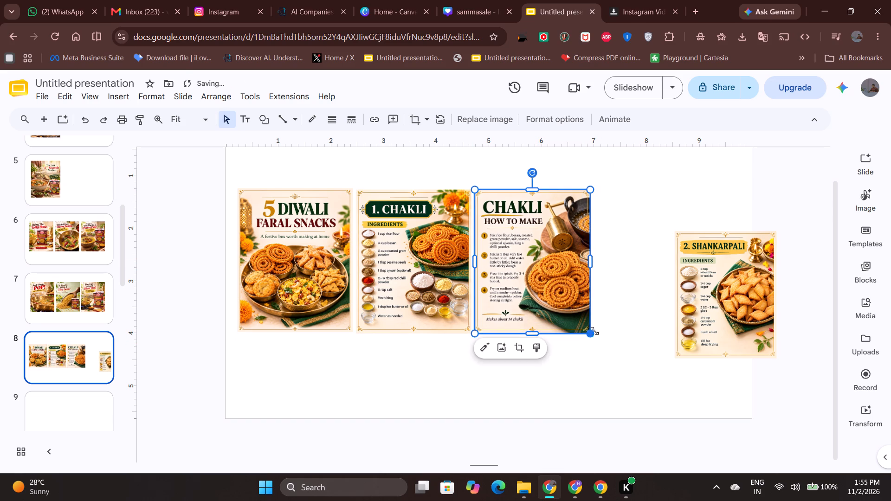
Place the Shankarpali ingredients image beside the Chakli how-to-make image as fourth in the row and enlarge it to match.
left_click(634, 276)
left_click_drag(718, 297, 647, 263)
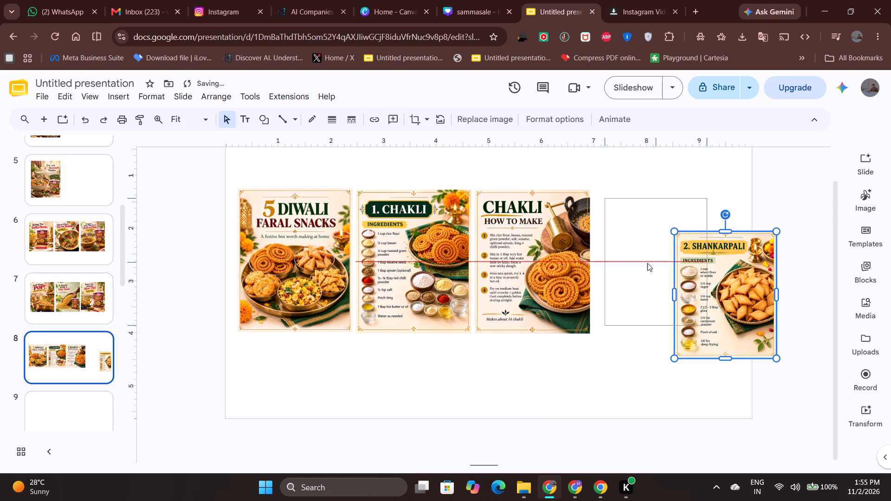
left_click_drag(647, 263, 640, 256)
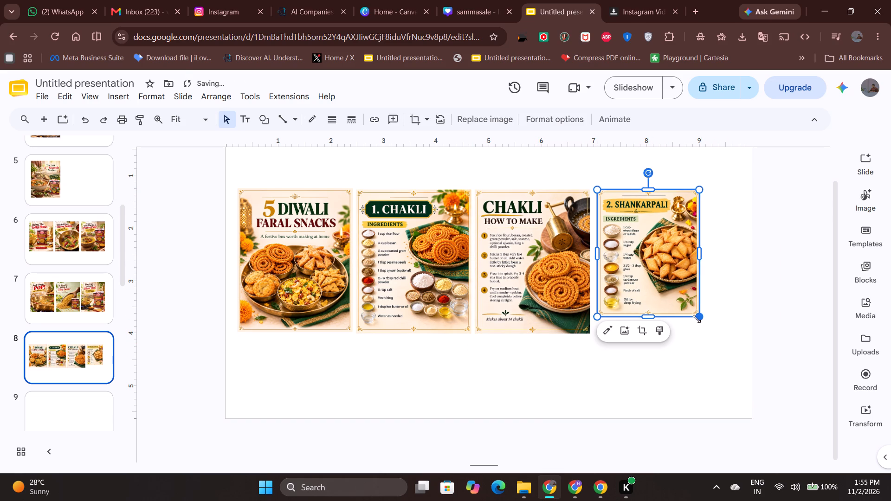
left_click_drag(697, 318, 710, 329)
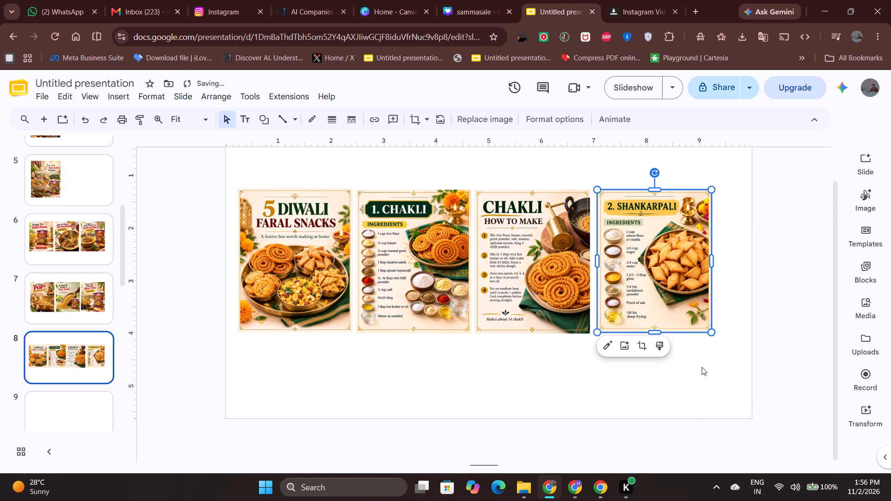
left_click(702, 367)
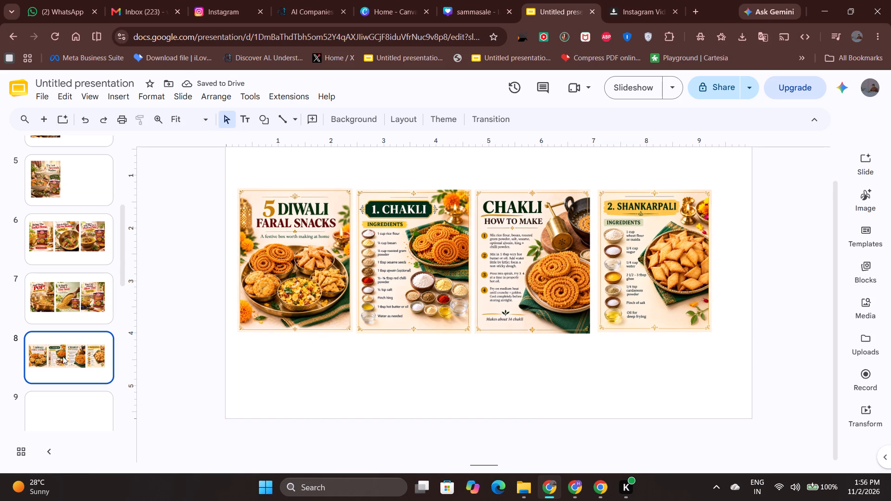
Shift the Shankarpali and Chakli how-to-make images toward the slide's right edge to spread out the row.
left_click(691, 282)
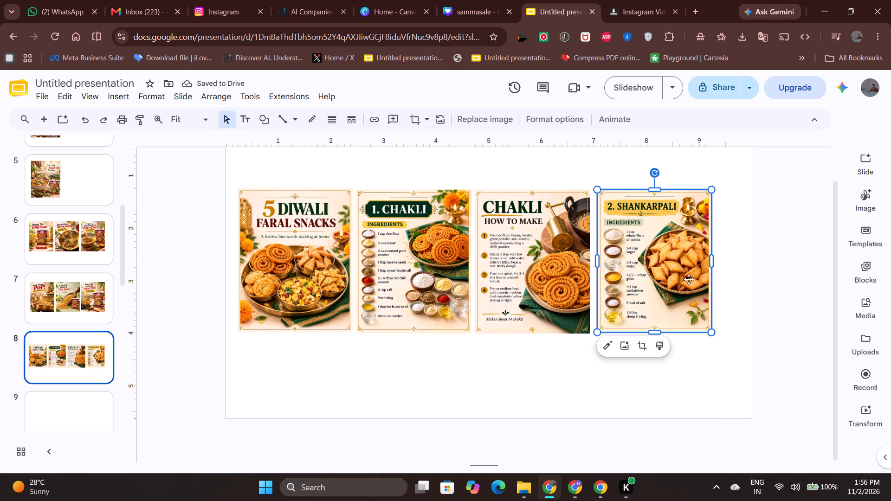
left_click_drag(668, 256, 682, 260)
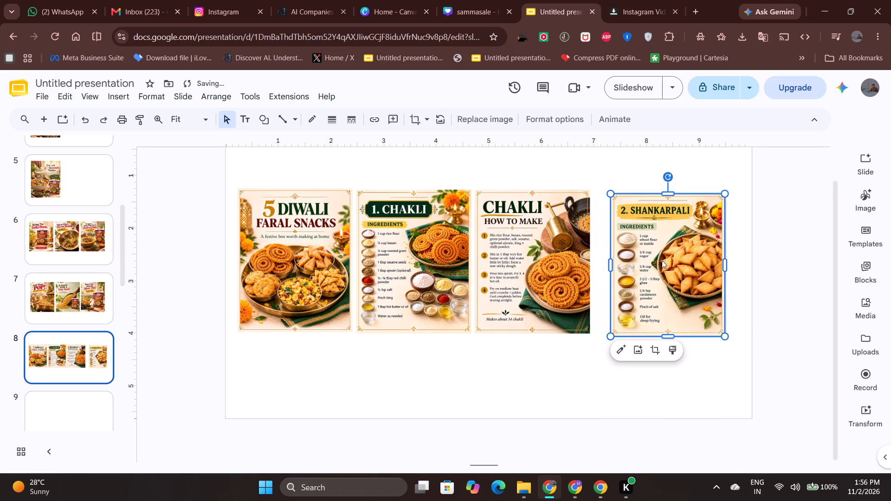
left_click(566, 382)
left_click(529, 263)
left_click_drag(529, 263, 529, 264)
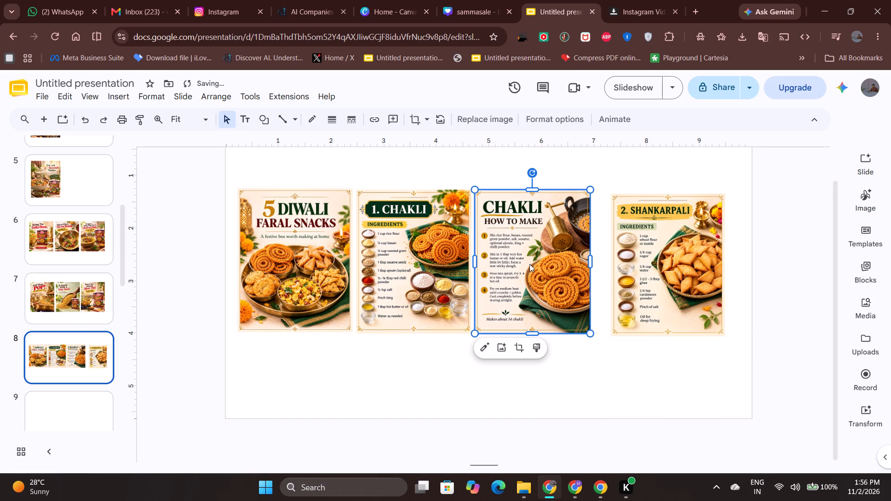
left_click_drag(529, 264, 545, 264)
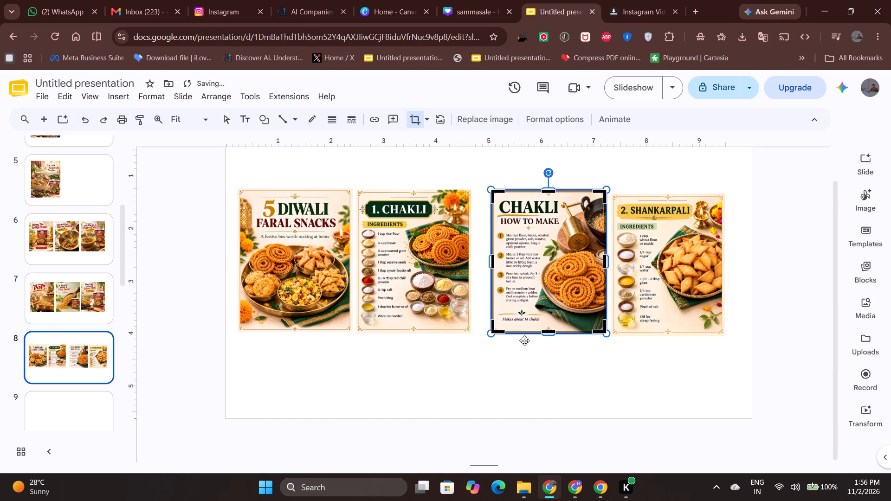
left_click(552, 388)
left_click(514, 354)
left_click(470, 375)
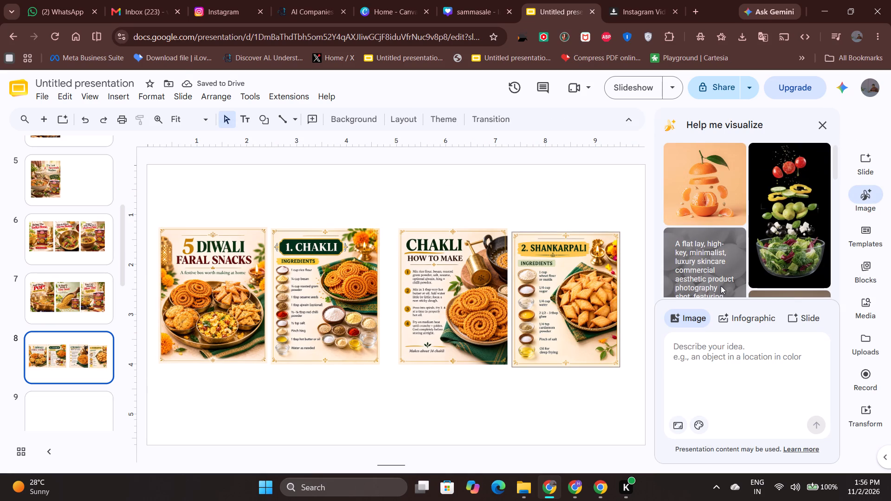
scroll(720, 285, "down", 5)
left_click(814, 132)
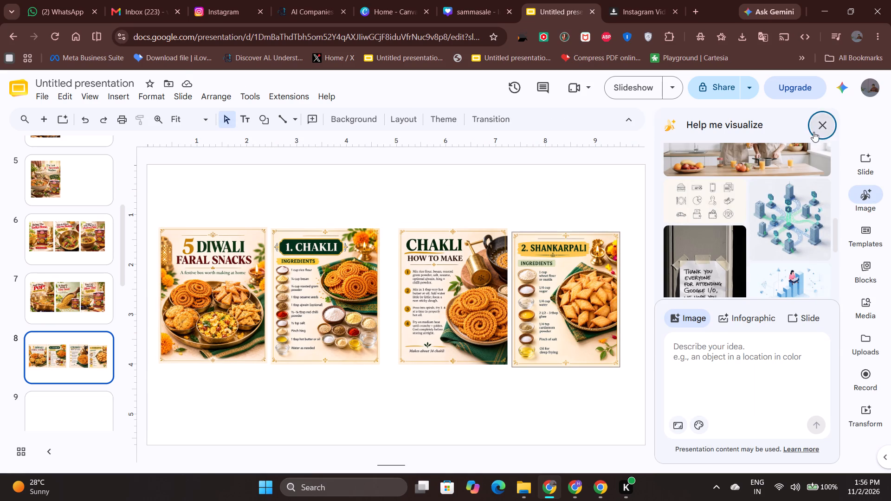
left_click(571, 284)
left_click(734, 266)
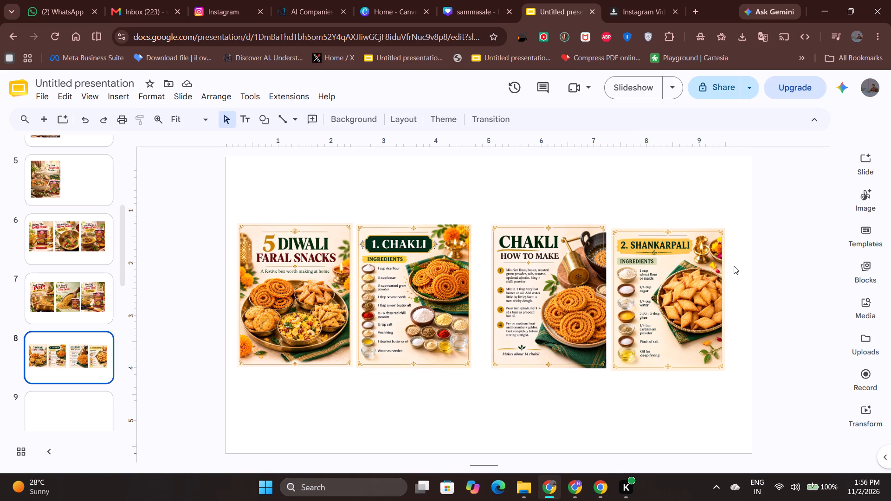
Nudge the Shankarpali ingredients image up until it lines up with the Chakli how-to-make image.
left_click(700, 266)
key("Up")
key("Up")
key("Up")
key("Up")
key("Up")
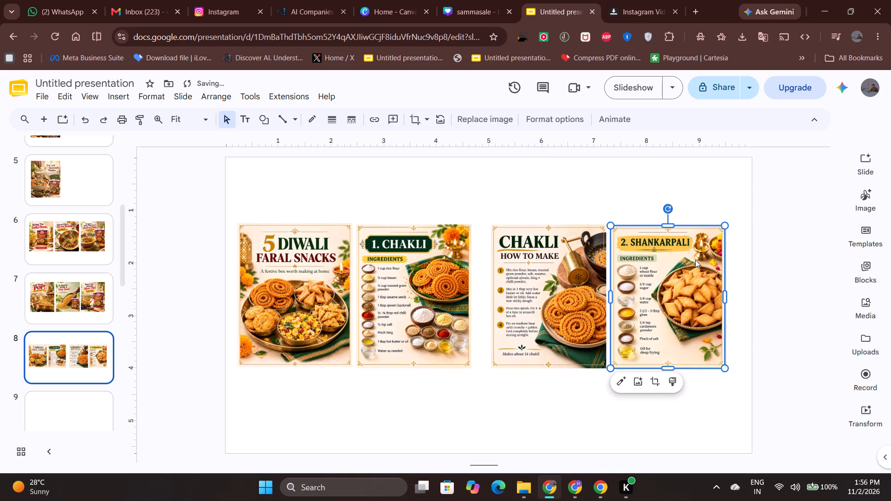
key("Up")
key("Down")
left_click(552, 409)
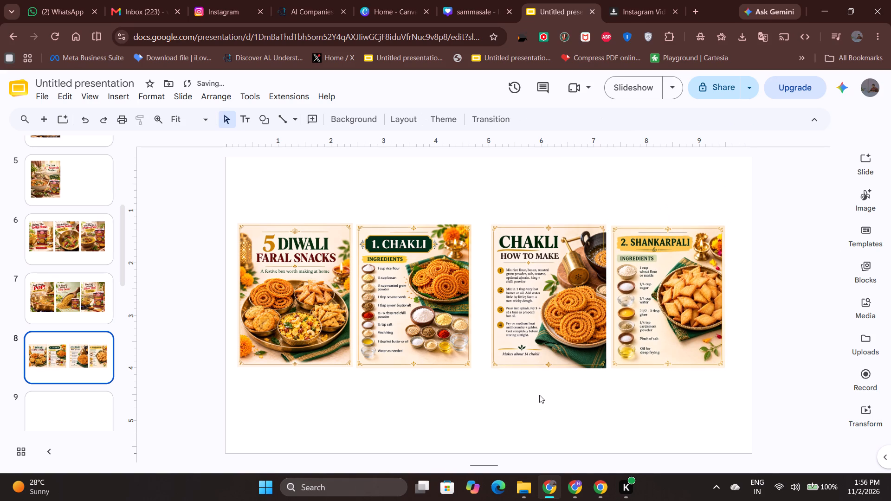
Nudge the Chakli ingredients image toward the Chakli how-to-make image to even out the gaps on either side.
left_click(429, 309)
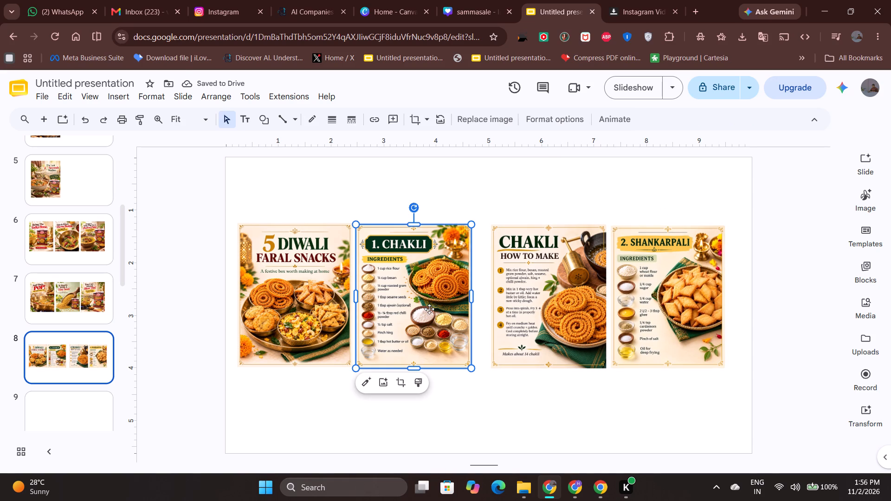
key("Right")
key("Right")
key("Right")
key("Right")
key("Right")
key("Right")
key("Right")
key("Right")
key("Right")
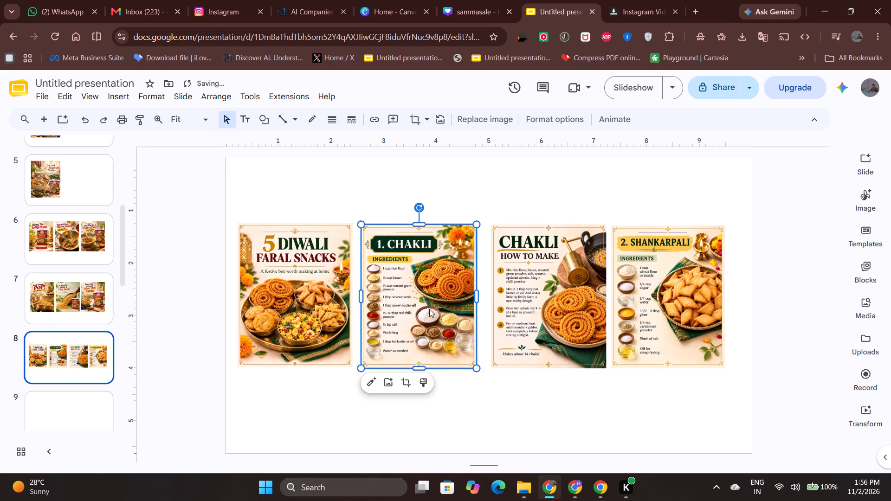
key("Right")
key("Right")
key("Right")
key("Right")
key("Right")
key("Right")
key("Right")
key("Right")
key("Right")
key("Right")
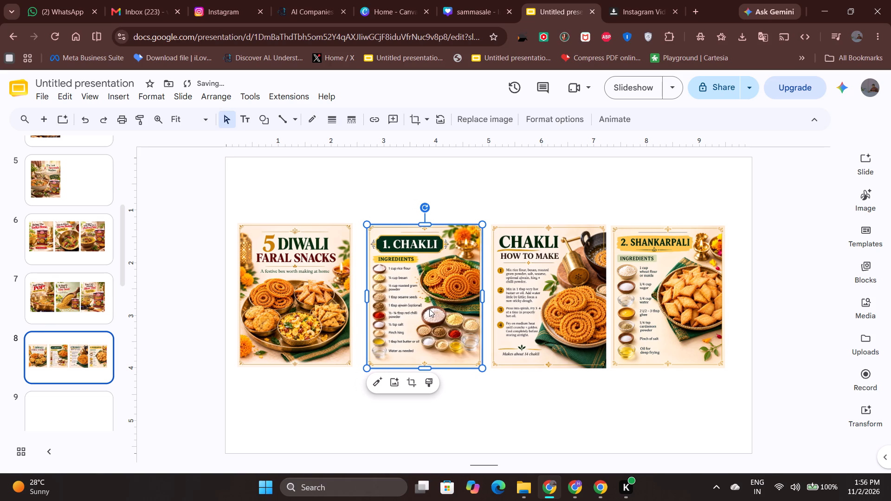
key("Right")
key("Right")
left_click(507, 406)
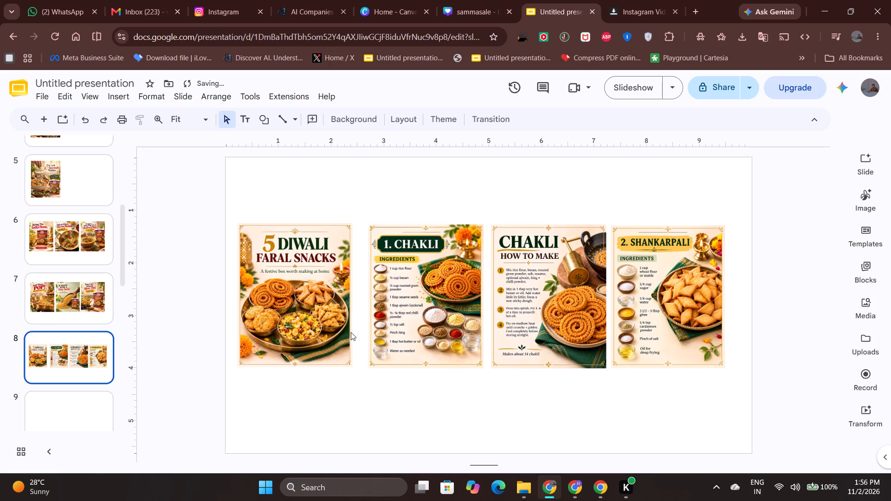
Nudge the 5 Diwali Faral Snacks image toward the Chakli ingredients image to tighten the first gap in the row.
left_click(300, 313)
key("Right")
key("Right")
key("Right")
key("Right")
key("Right")
key("Right")
key("Right")
key("Right")
key("Right")
key("Right")
key("Right")
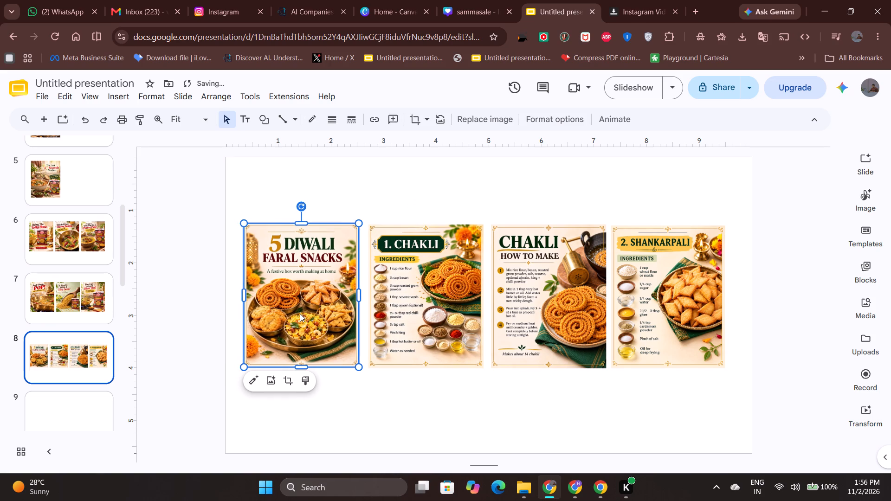
key("Right")
key("Right")
key("Right")
key("Right")
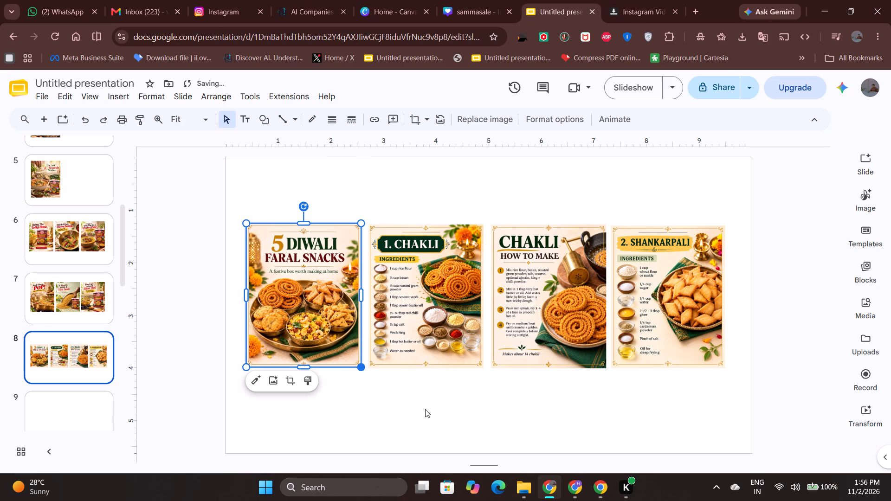
key("Left")
left_click(441, 410)
Nudge the Chakli ingredients image slightly toward the 5 Diwali Faral Snacks image to even out the spacing.
left_click(407, 290)
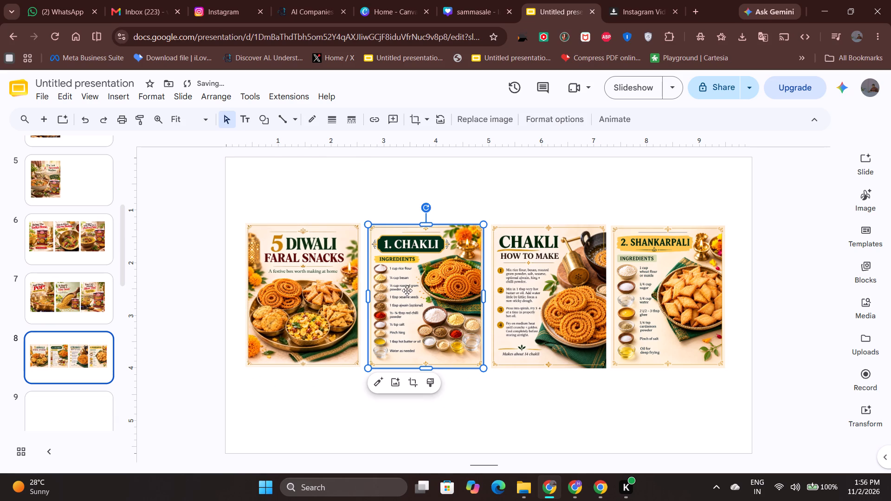
key("Left")
key("Left")
key("Left")
key("Right")
left_click(508, 433)
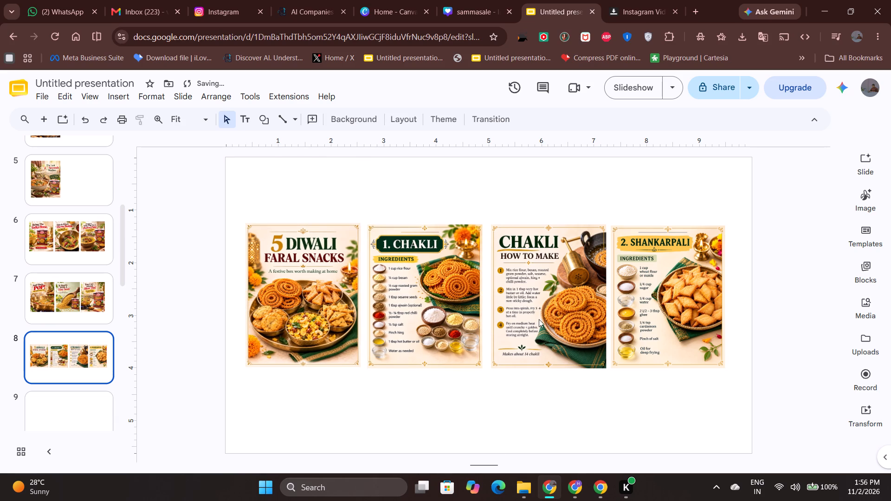
Align the tops of the last two images by nudging both up, moving the Chakli how-to-make image slightly toward the Chakli ingredients image.
left_click(539, 318)
key("Left")
key("Left")
key("Up")
left_click(628, 405)
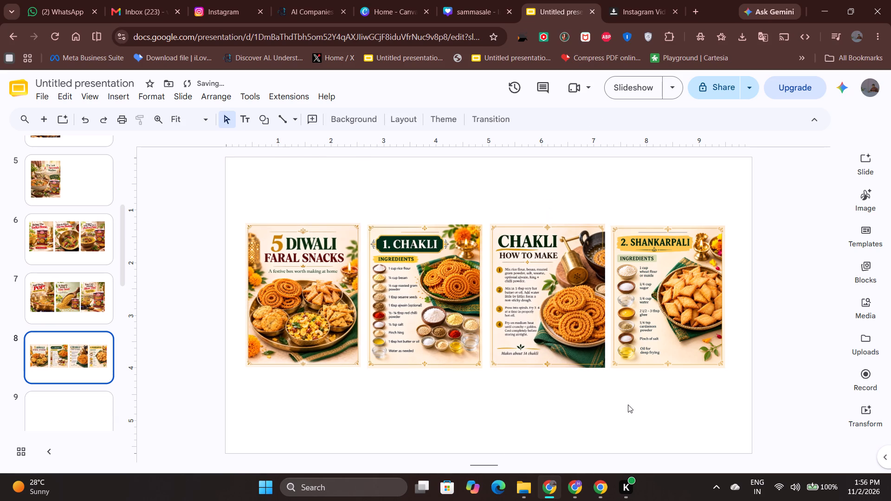
left_click(682, 313)
key("Up")
left_click(654, 417)
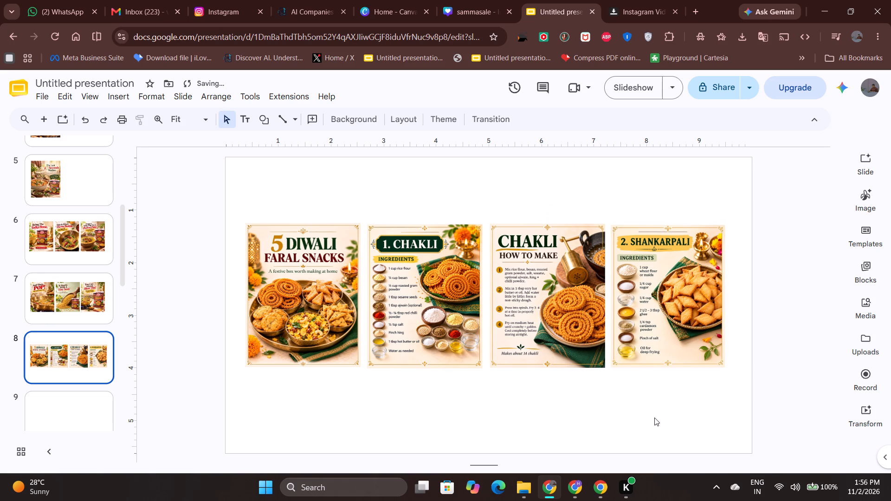
Copy the Elegant Shankarpali Recipe Infographic from Downloads and paste it onto empty slide 9.
scroll(85, 394, "down", 2)
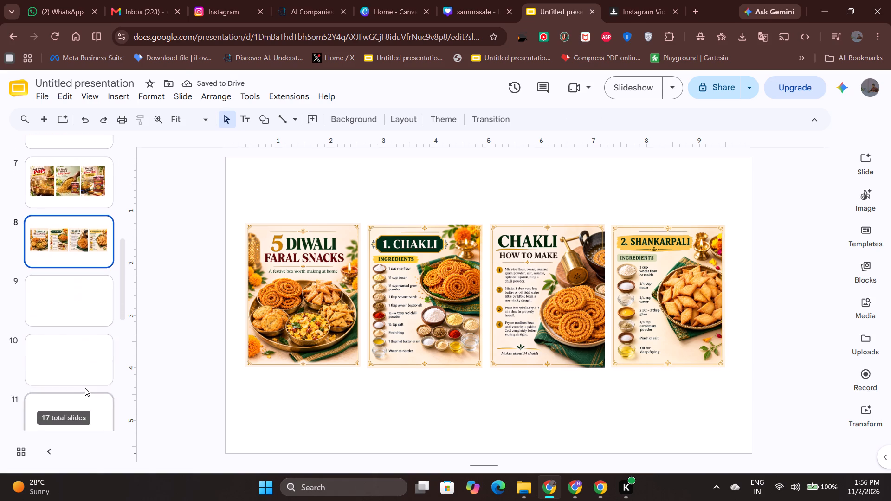
left_click(53, 302)
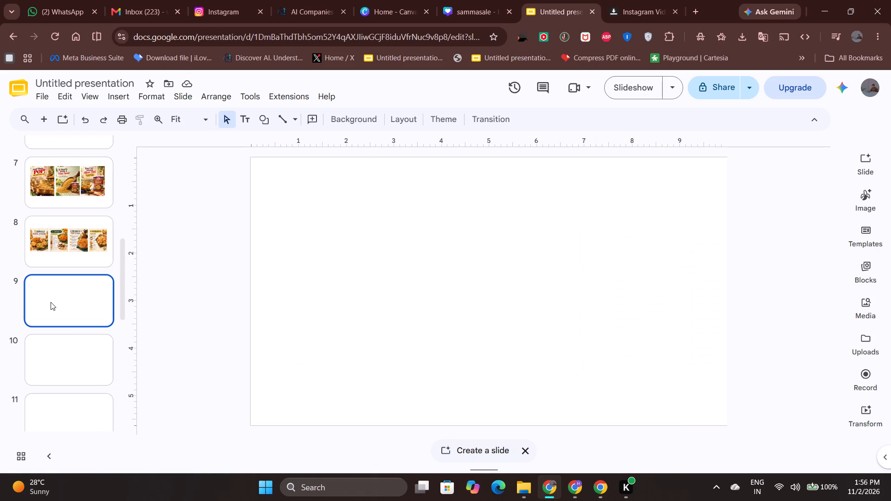
key("Tab")
key("alt+Tab")
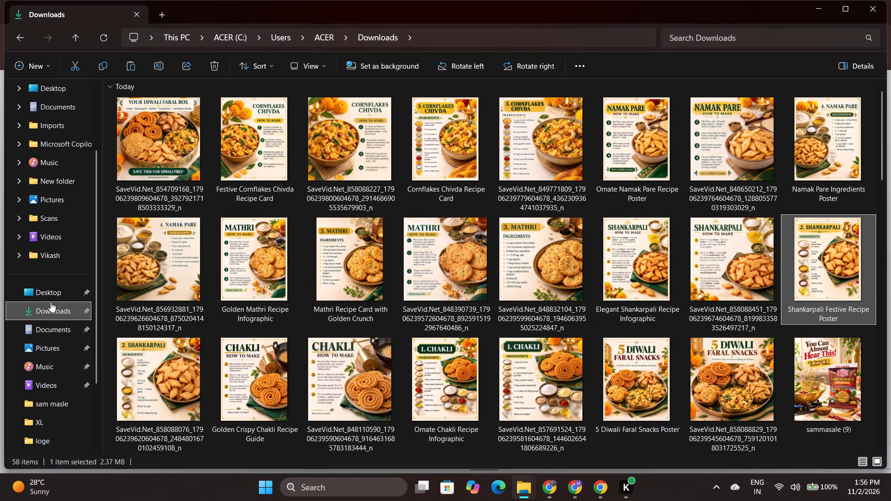
left_click(639, 279)
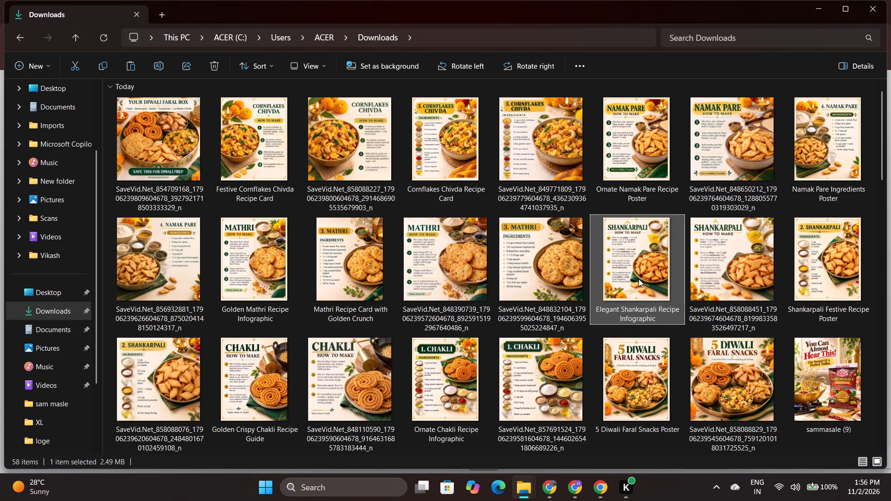
key("ctrl+c")
key("alt+Tab")
key("ctrl+v")
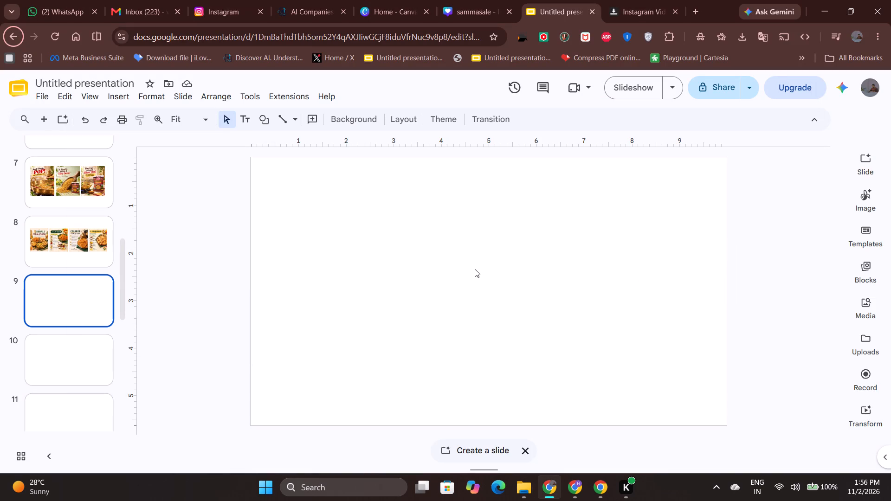
left_click_drag(475, 269, 469, 262)
key("ctrl+v")
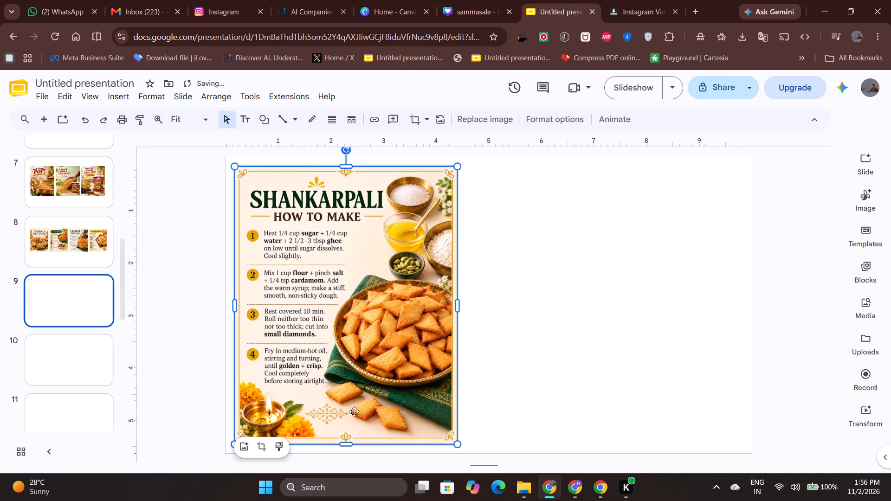
Shrink the Shankarpali how-to-make image to a little over half its size and place it first in slide 9's row.
left_click_drag(457, 442, 357, 312)
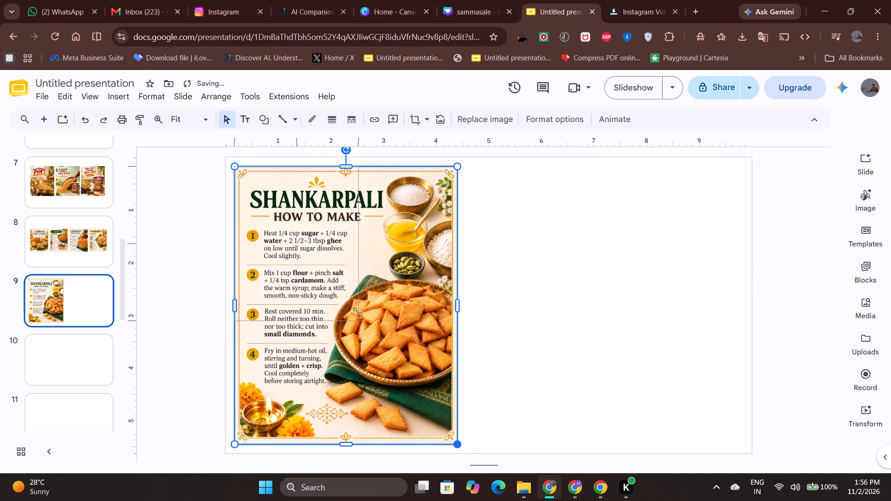
left_click_drag(357, 312, 360, 316)
left_click_drag(314, 259, 321, 302)
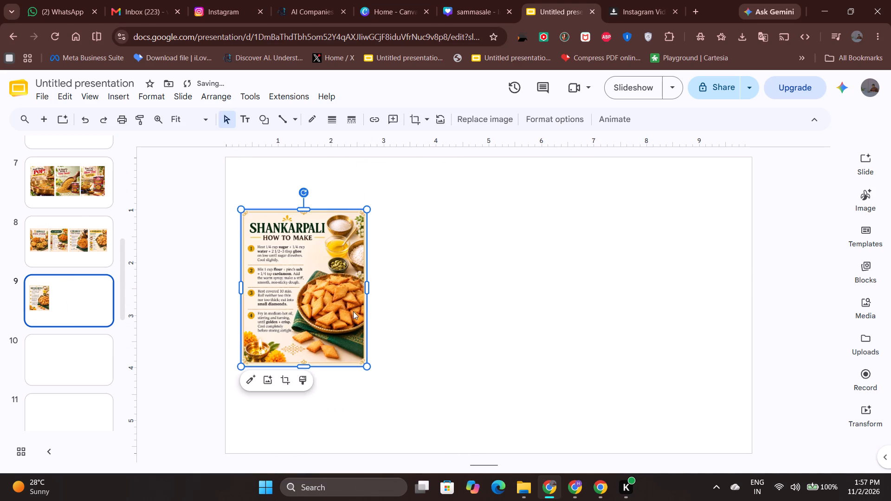
left_click(408, 310)
Copy the Mathri Recipe Card with Golden Crunch image from Downloads and paste it onto slide 9.
key("alt+Tab")
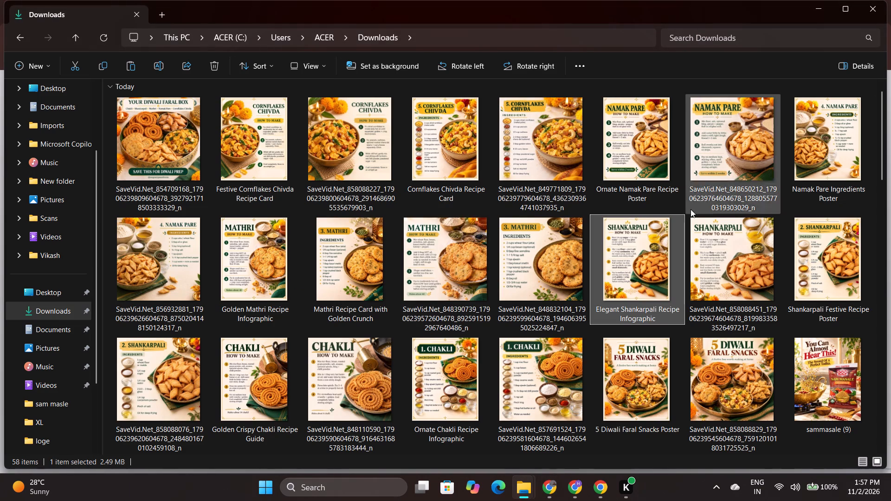
left_click(472, 268)
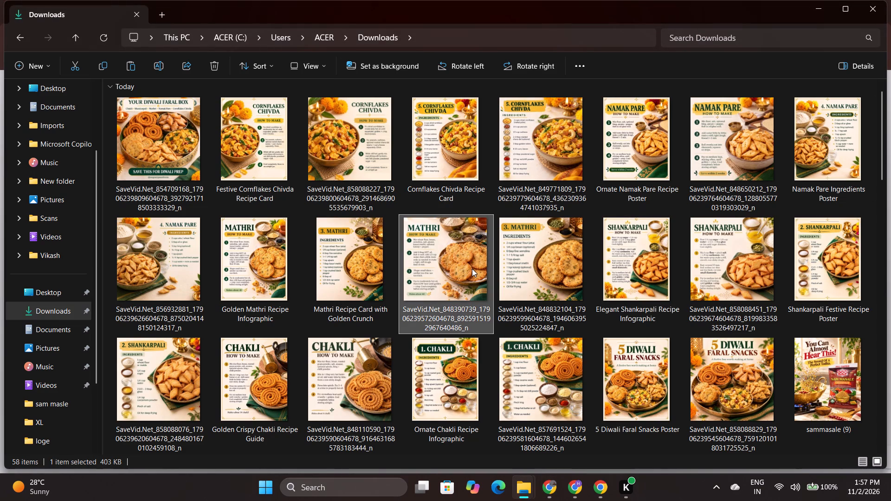
key("Left")
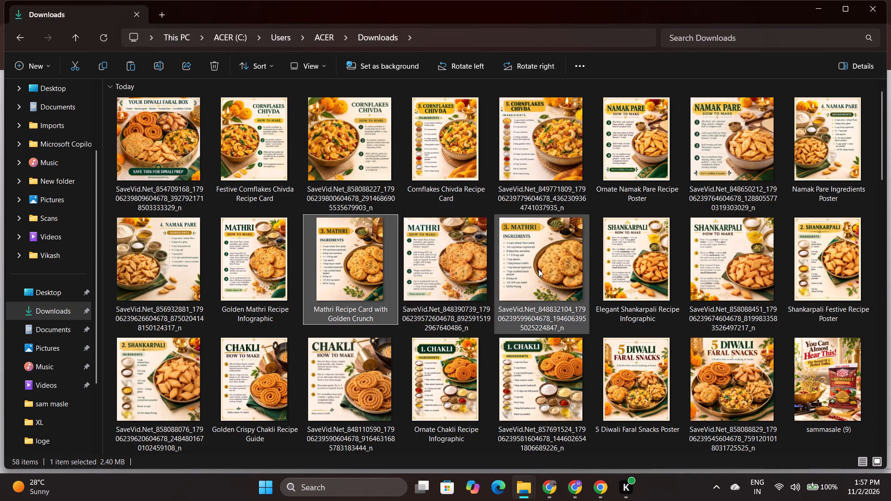
left_click(362, 268)
key("ctrl+c")
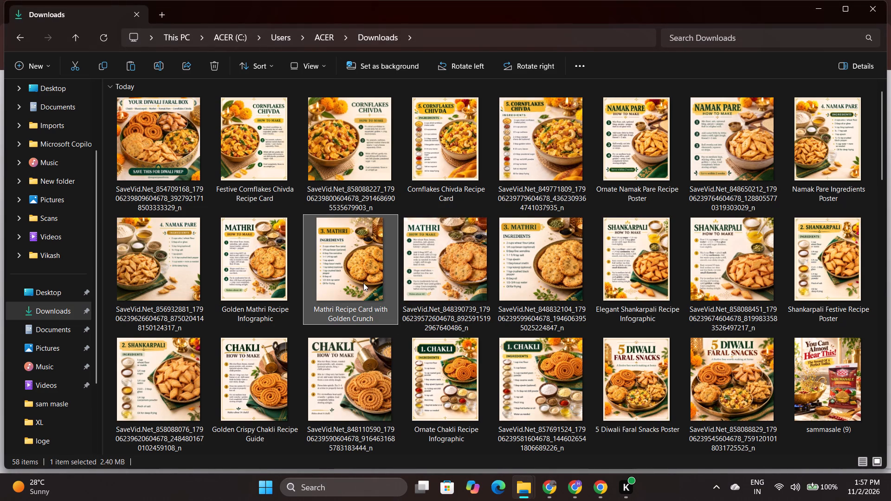
key("alt+Tab")
key("ctrl+v")
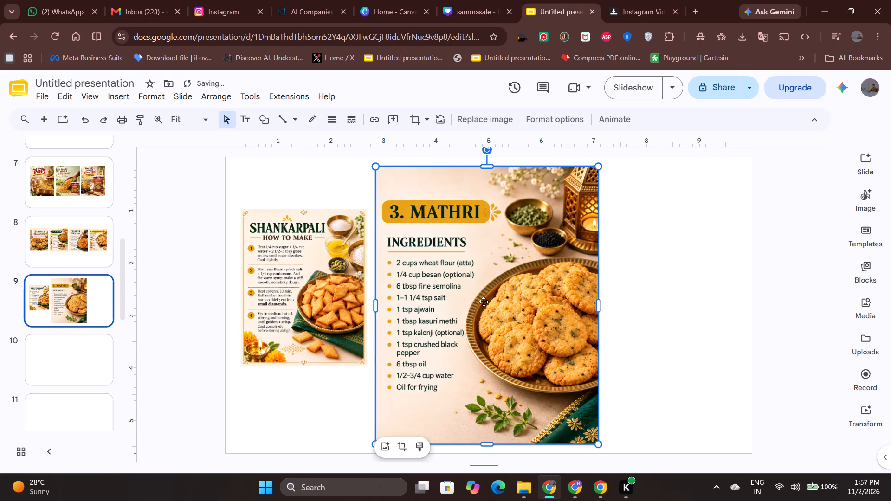
Place the Mathri ingredients image second in the row and shrink it to match the Shankarpali how-to-make image.
left_click_drag(484, 302, 479, 346)
scroll(667, 297, "down", 1)
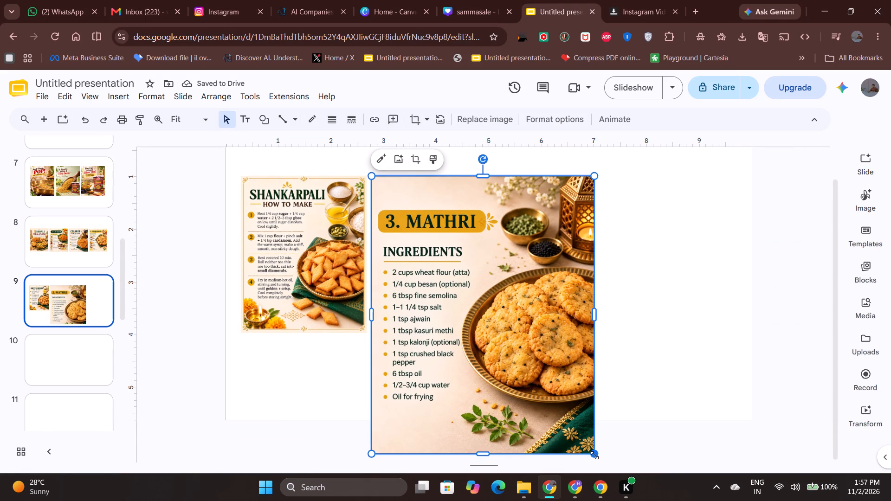
left_click_drag(594, 455, 500, 275)
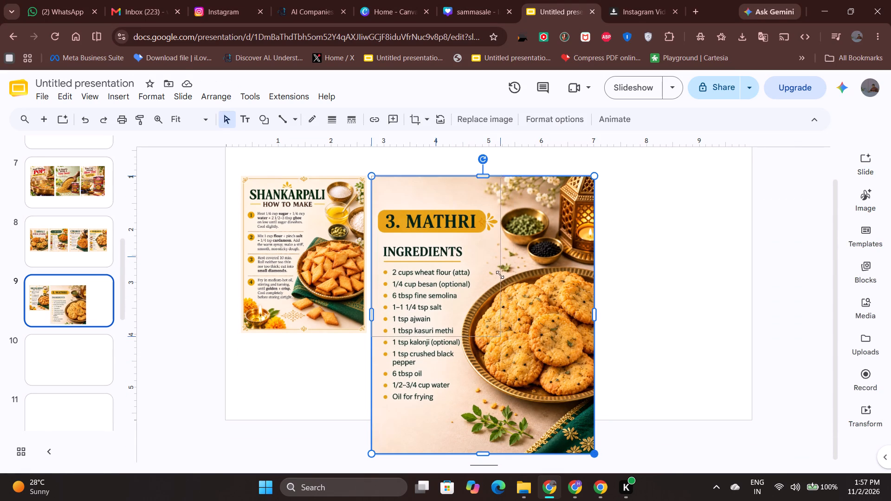
left_click_drag(500, 275, 499, 273)
left_click(595, 317)
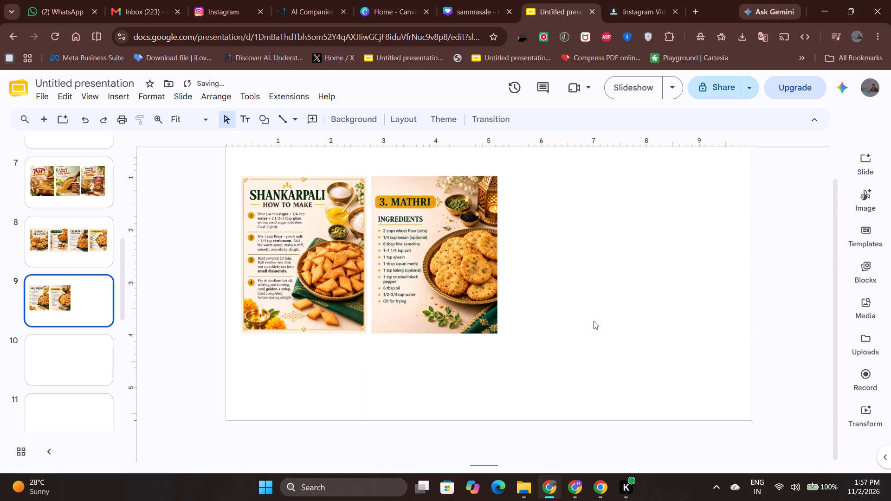
Copy the Golden Mathri Recipe Infographic from Downloads and paste it onto slide 9.
key("alt+Tab")
left_click(230, 305)
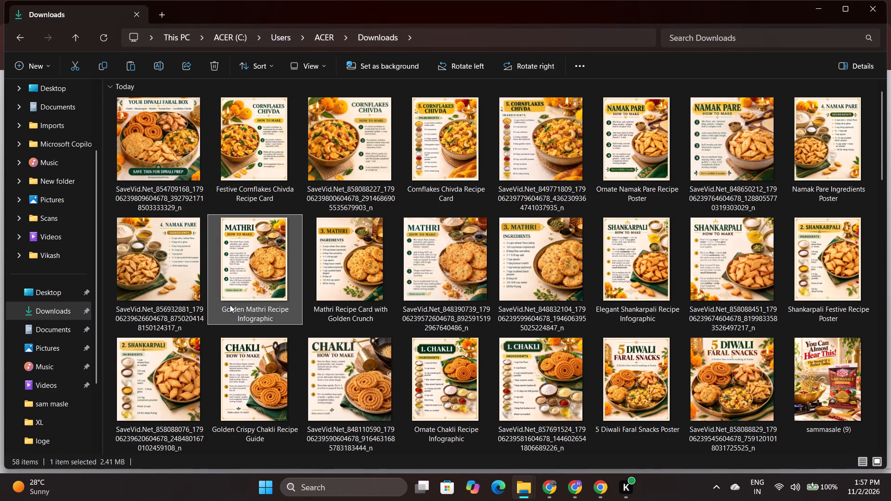
key("ctrl+c")
key("alt+Tab")
key("ctrl+v")
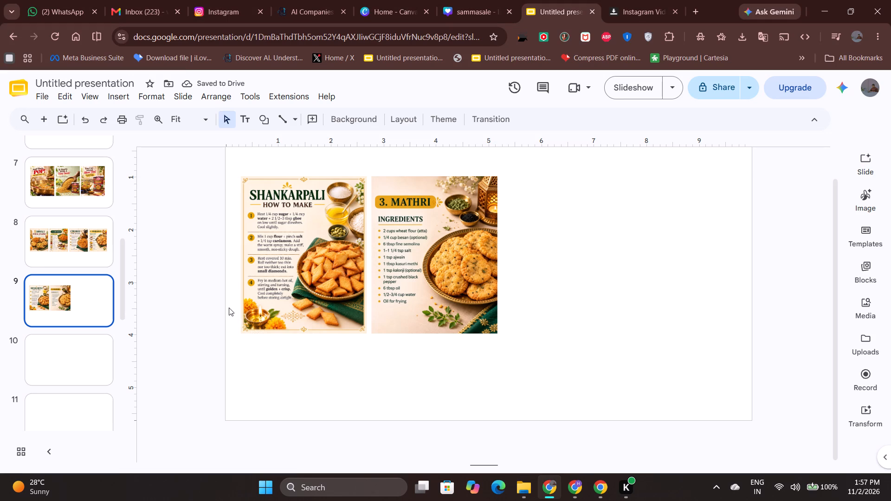
Place the Mathri how-to-make image third in the row, top-aligned with the Mathri ingredients image, and shrink it to match.
left_click_drag(643, 208, 641, 266)
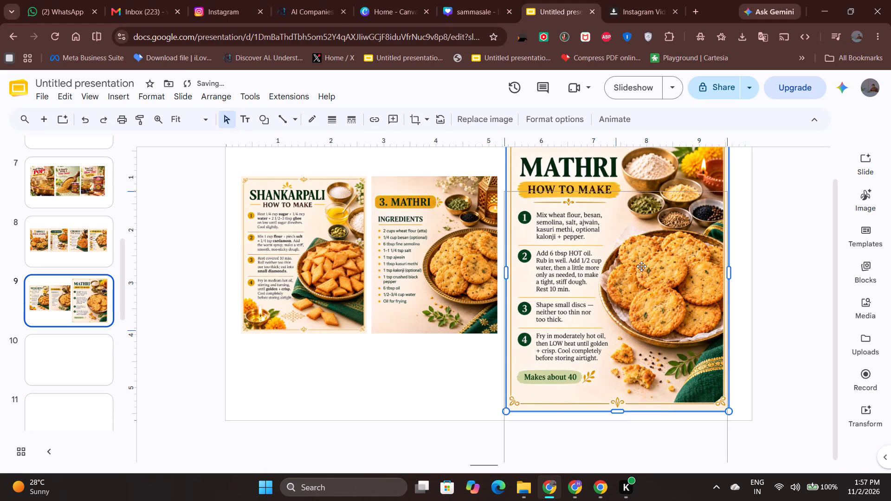
left_click_drag(641, 266, 638, 251)
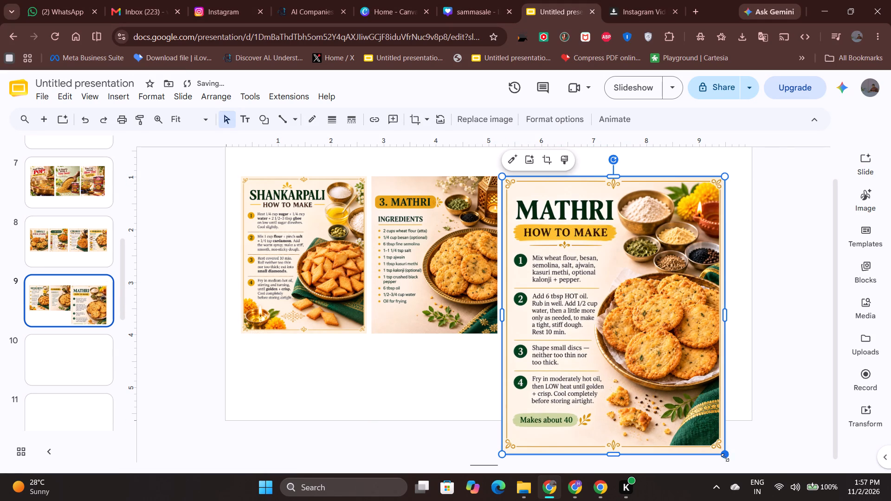
left_click_drag(725, 457, 631, 289)
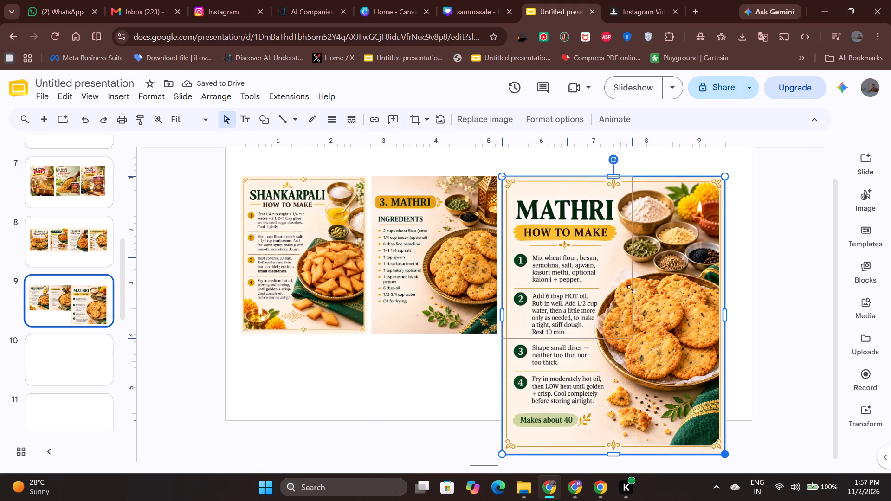
left_click_drag(631, 289, 628, 283)
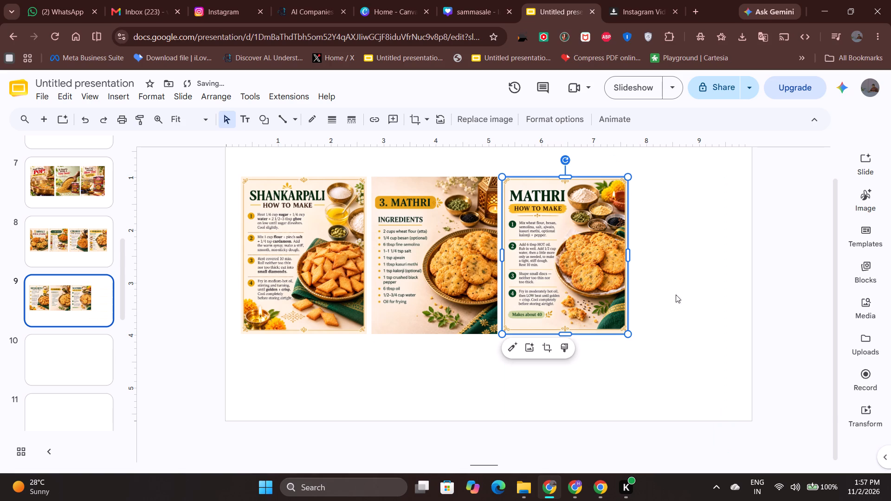
left_click(686, 296)
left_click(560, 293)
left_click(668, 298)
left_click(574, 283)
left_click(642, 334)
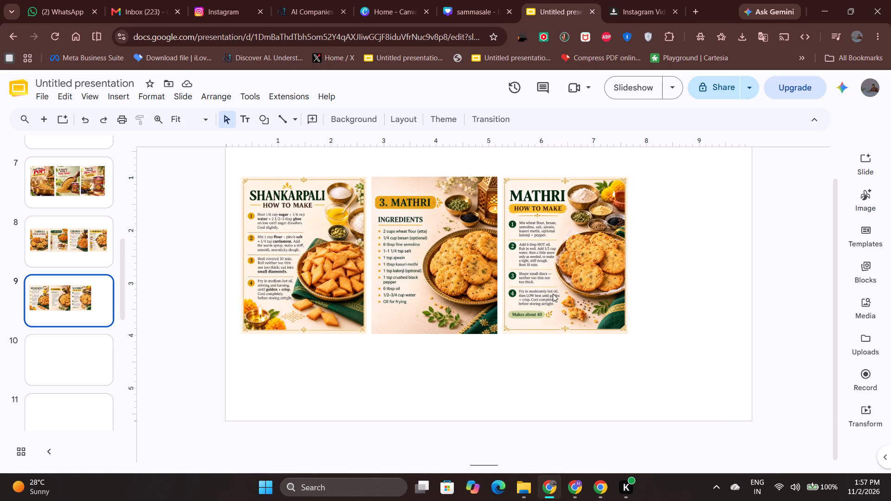
Copy the Namak Pare Ingredients Poster from Downloads and paste it onto slide 9.
key("alt+Tab")
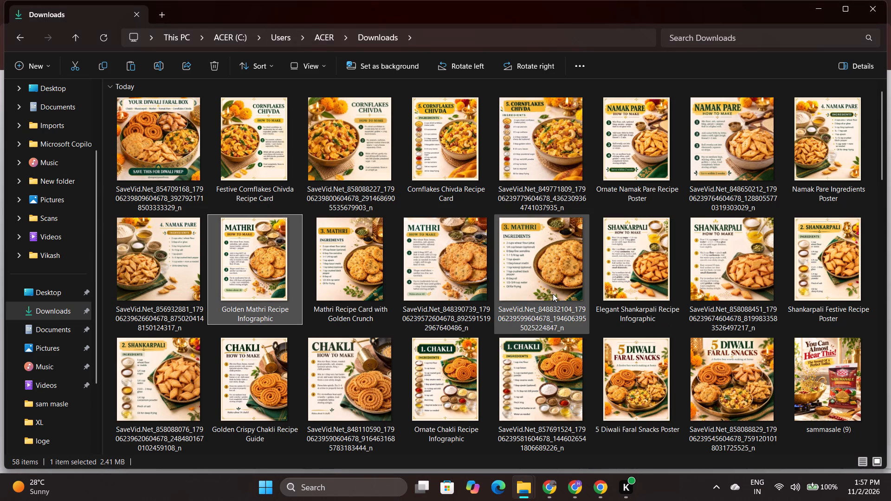
left_click(826, 126)
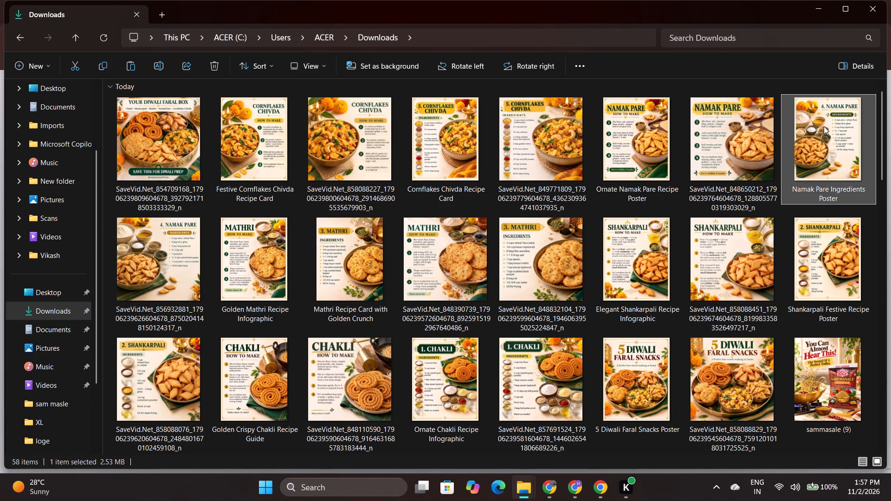
key("ctrl+c")
key("alt+Tab")
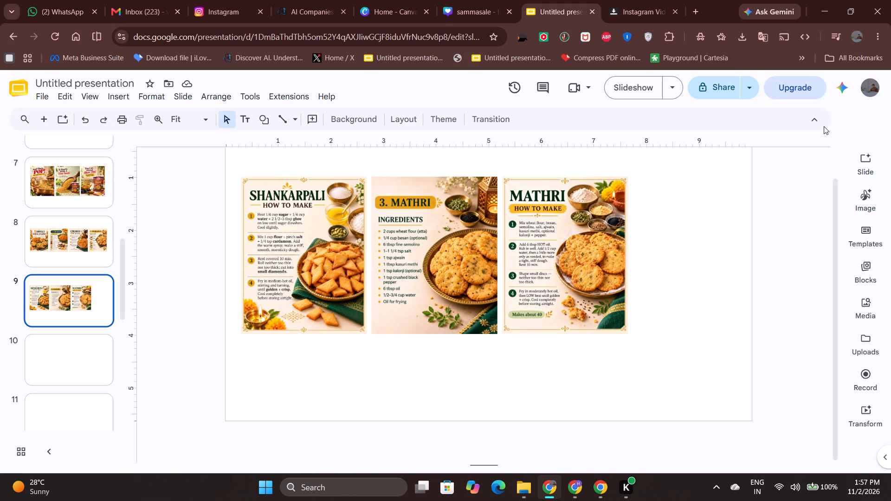
key("ctrl+v")
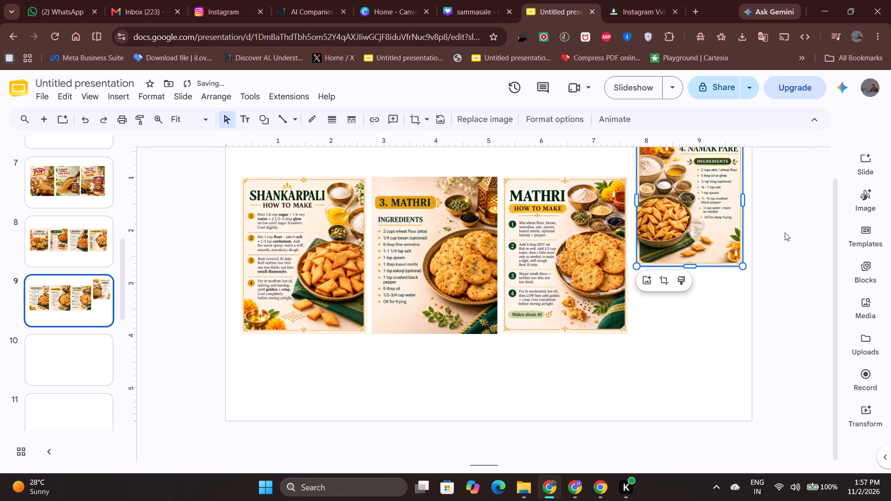
Shrink the Shankarpali how-to-make image on slide 9 and shift it slightly down and toward the slide's left edge.
left_click(306, 274)
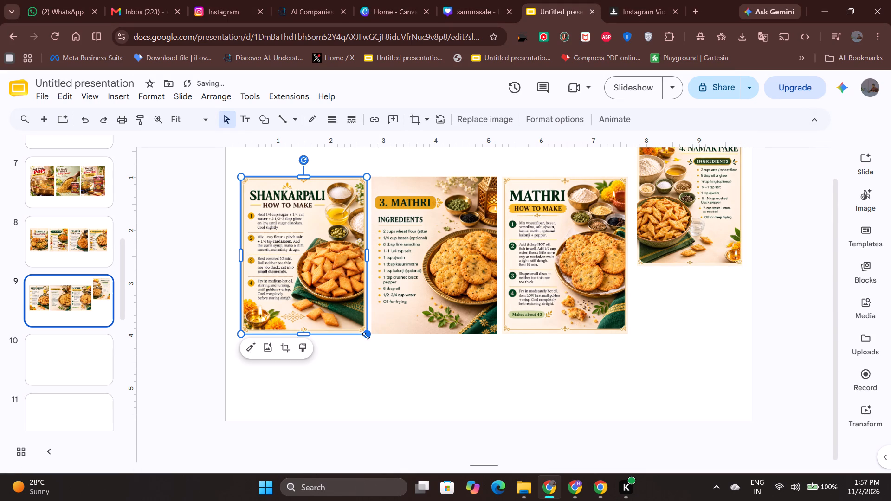
left_click_drag(366, 335, 349, 319)
left_click_drag(318, 257, 315, 260)
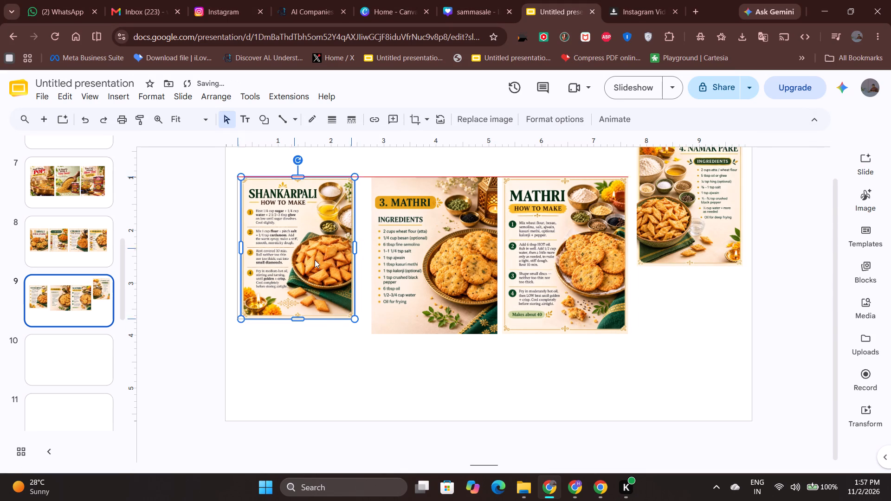
left_click_drag(315, 260, 315, 262)
Move the Mathri ingredients image beside the Shankarpali image, align their tops, and shrink it to match.
left_click(413, 254)
left_click_drag(420, 252, 402, 270)
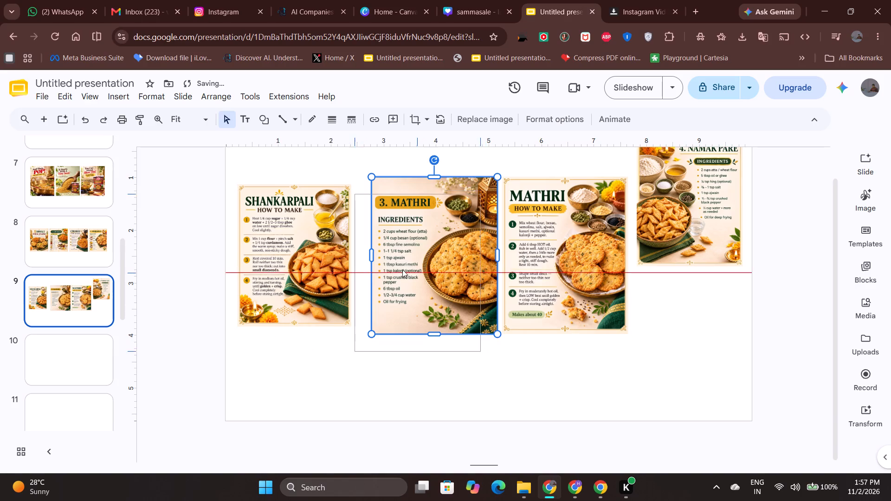
left_click_drag(402, 270, 404, 261)
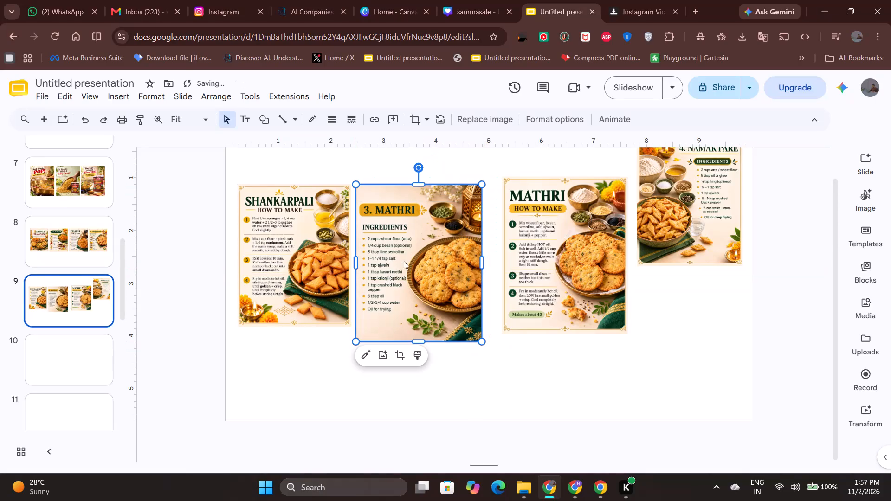
left_click_drag(481, 340, 470, 324)
Move the Mathri how-to-make image beside the Mathri ingredients image, align their tops, and shrink it to match.
left_click(539, 286)
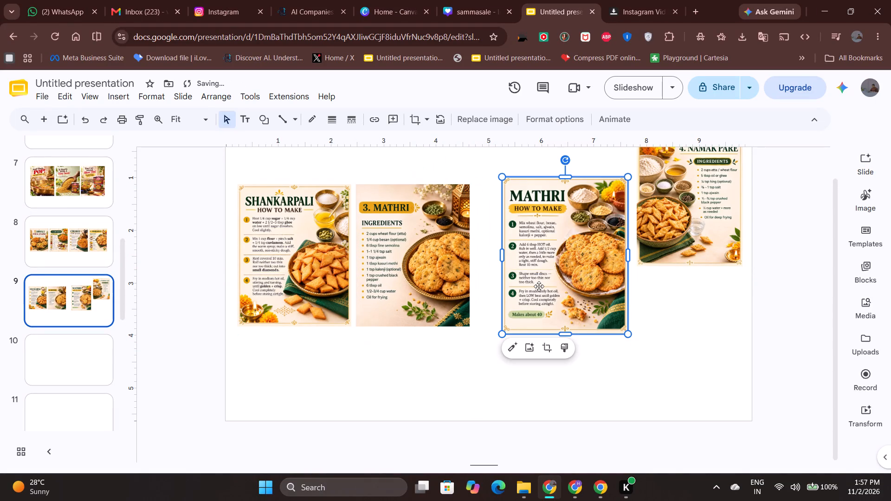
left_click_drag(564, 273, 539, 281)
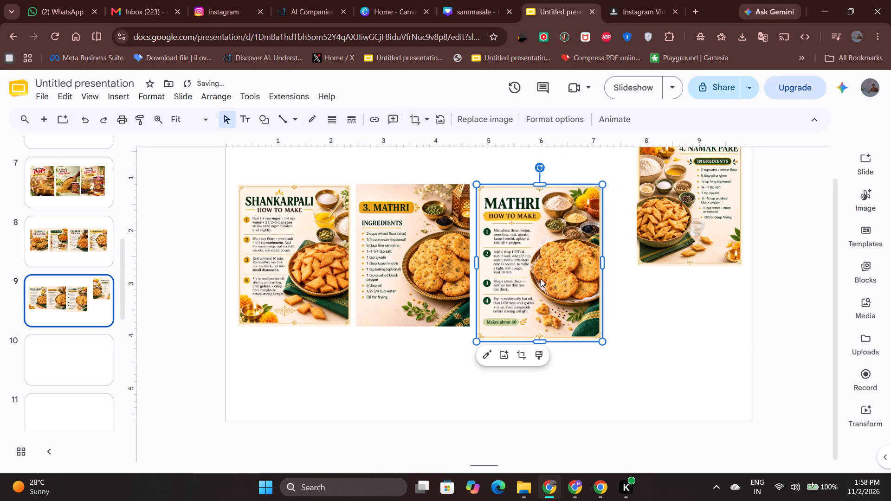
left_click_drag(603, 340, 592, 334)
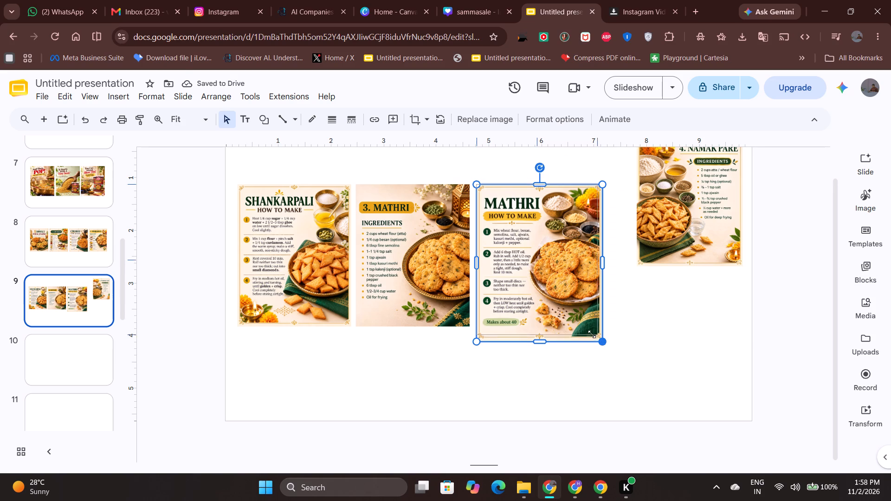
left_click_drag(592, 334, 587, 326)
left_click(656, 314)
Place the Namak Pare ingredients image fourth in the row, top-aligned with the others, and enlarge it to match.
left_click(704, 182)
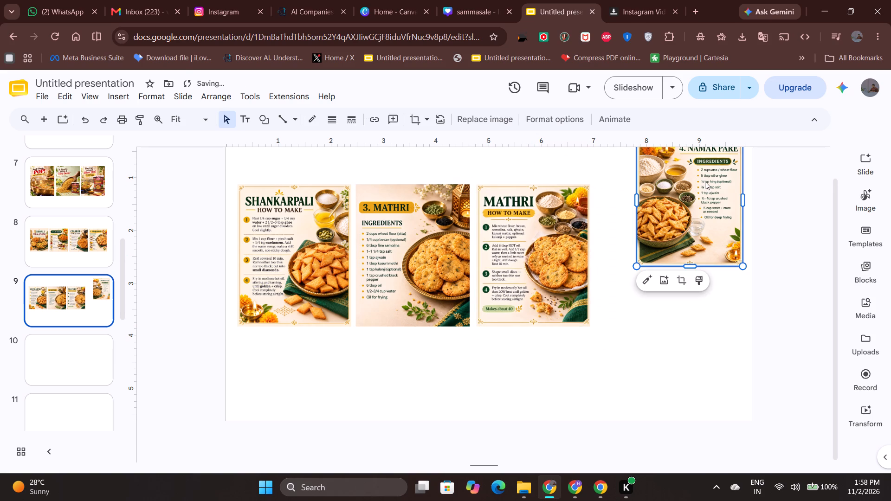
left_click_drag(701, 186, 665, 238)
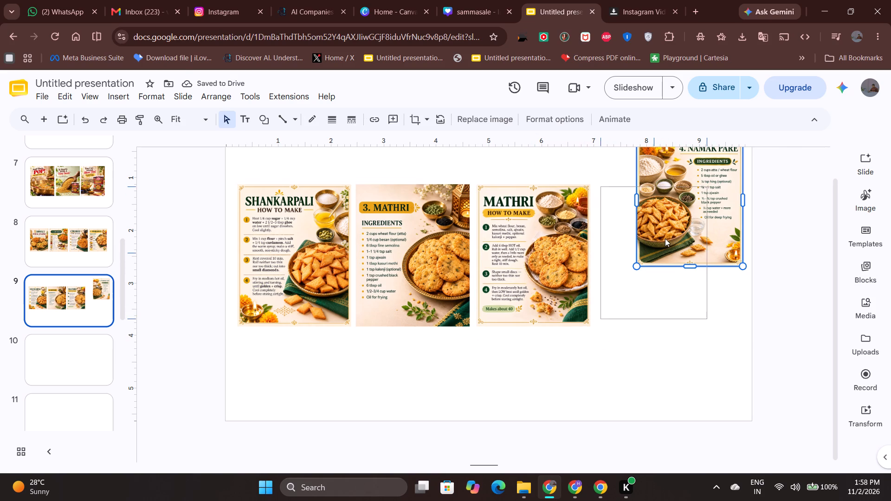
left_click_drag(665, 238, 663, 238)
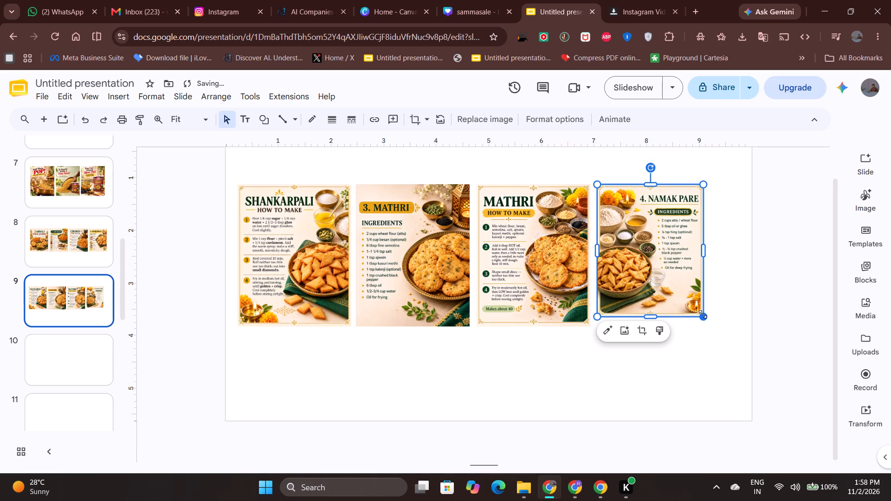
left_click_drag(702, 316, 704, 323)
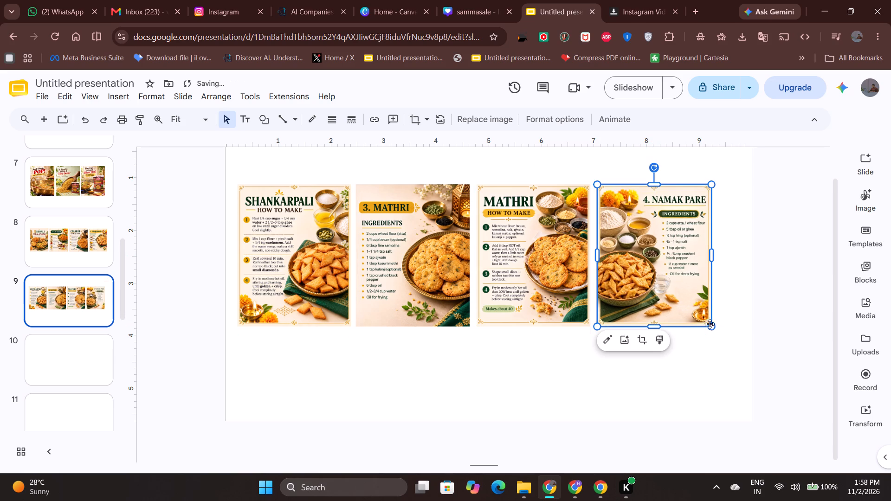
left_click(728, 323)
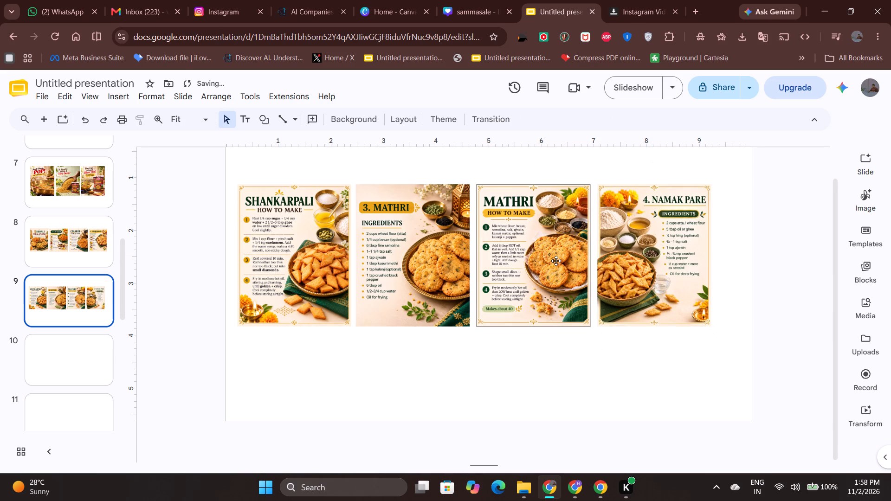
Nudge the Namak Pare ingredients image and the Mathri how-to-make image rightward along the row to widen the gaps.
left_click(555, 261)
left_click(676, 245)
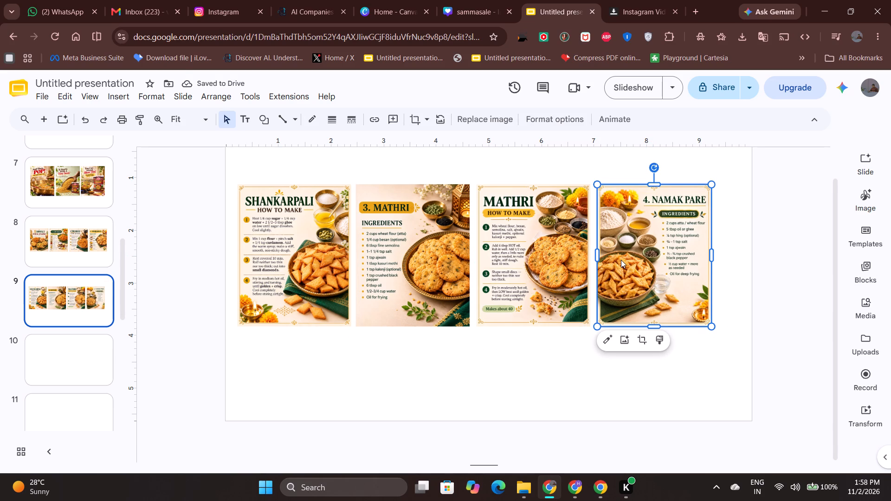
key("Right")
key("Right")
key("Right")
key("Right")
key("Right")
key("Right")
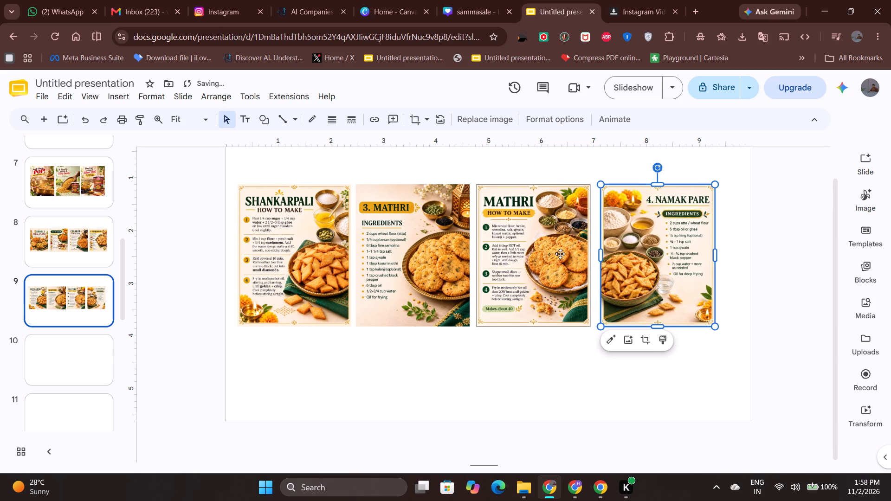
key("Right")
left_click(541, 251)
key("Right")
key("Right")
key("Right")
key("Right")
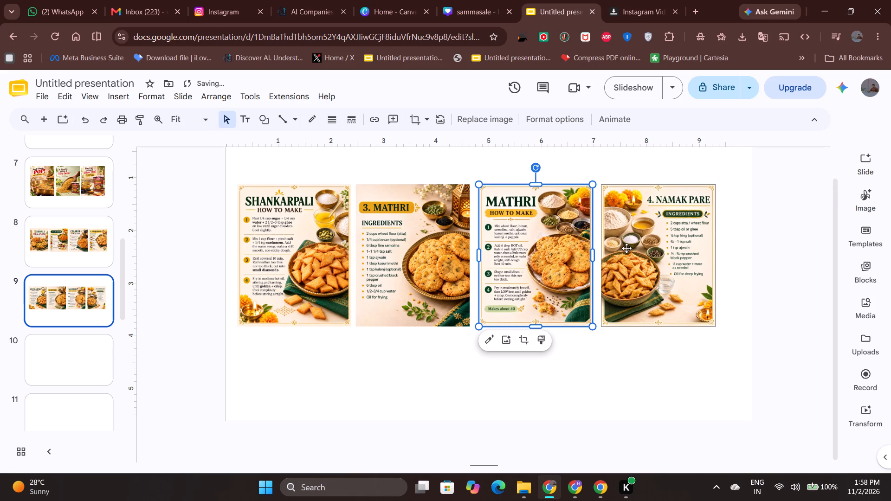
Nudge the Namak Pare ingredients and Mathri how-to-make images a little further right, keeping them in line.
left_click(626, 248)
key("Right")
key("Right")
key("Right")
left_click(546, 265)
key("Right")
key("Right")
key("Right")
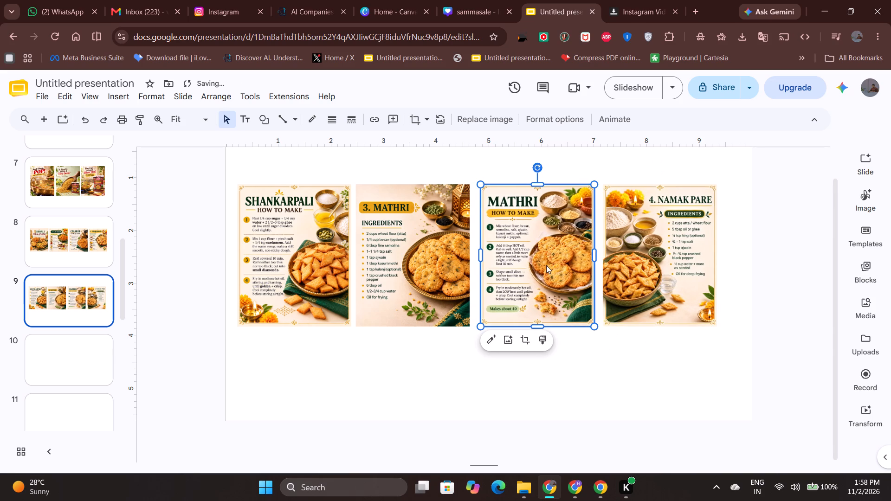
key("Right")
left_click(552, 374)
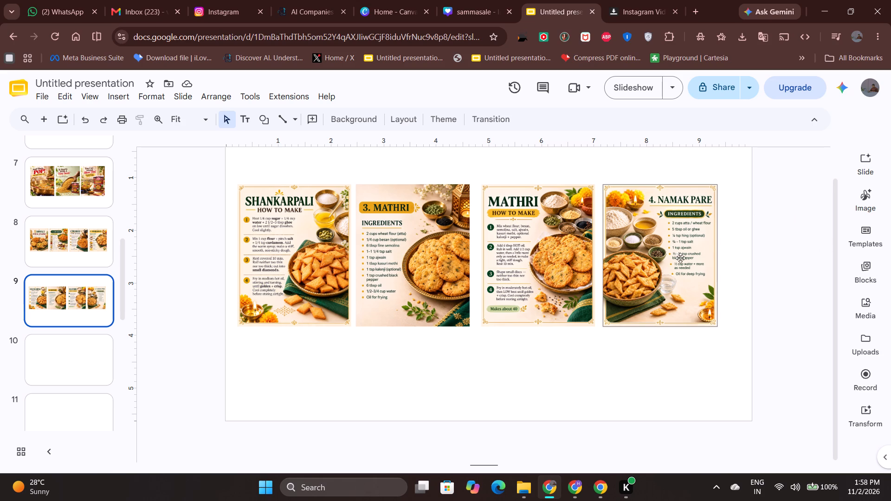
Enlarge the Mathri ingredients and Shankarpali images slightly to equal size, and shift the Mathri ingredients image right to restore the gap.
left_click(530, 255)
left_click(423, 268)
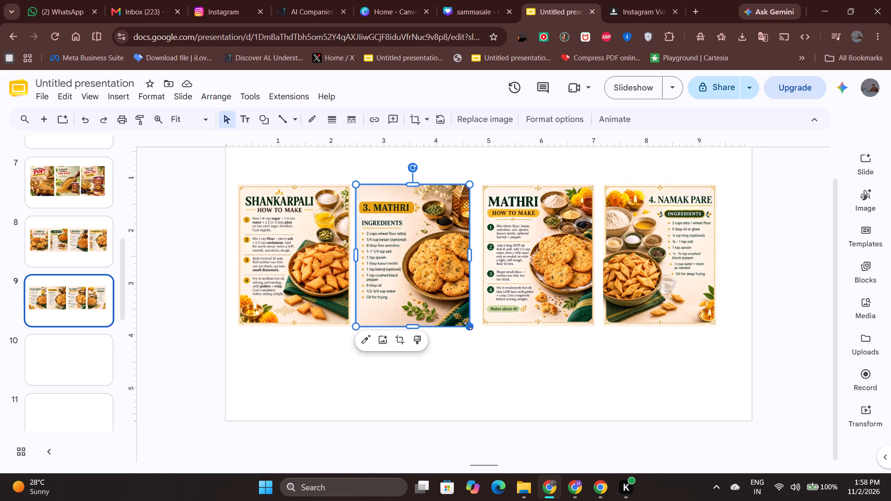
left_click(469, 326)
left_click(485, 360)
left_click(285, 238)
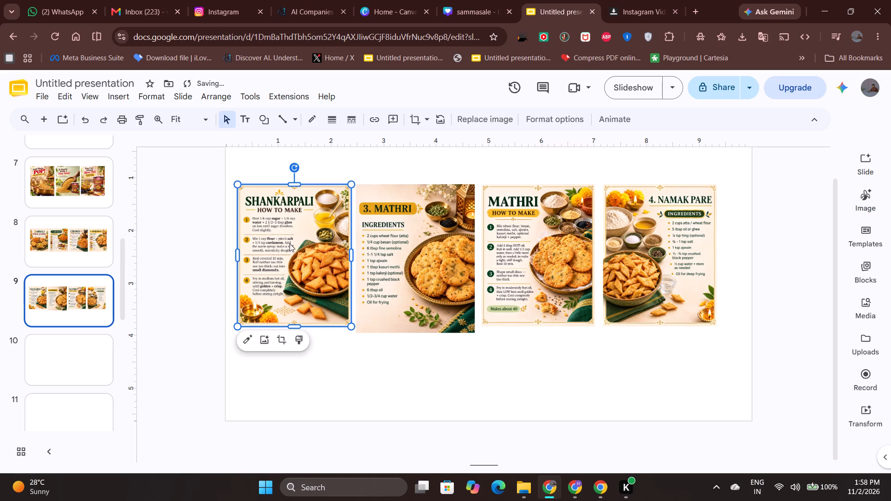
left_click_drag(351, 326, 351, 332)
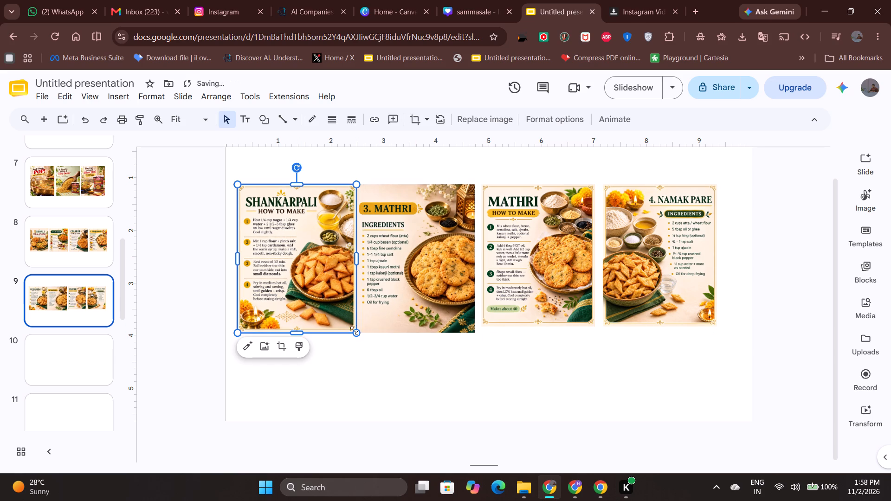
left_click(435, 284)
left_click(437, 282)
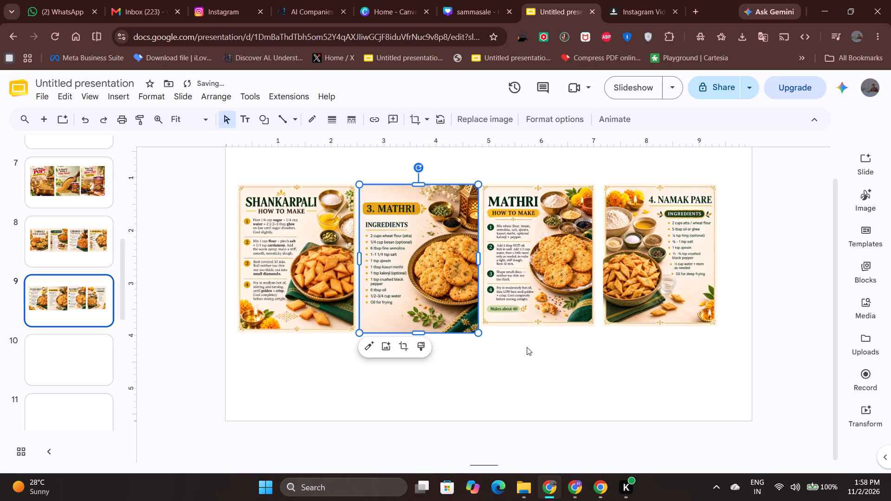
left_click(527, 347)
Enlarge the Mathri how-to-make and Namak Pare ingredients images to match the height of the first two images.
left_click(577, 286)
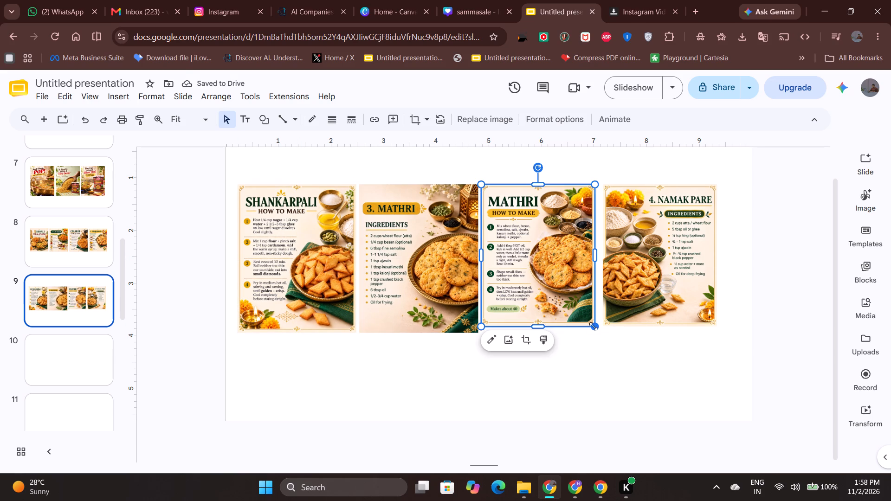
left_click(593, 328)
left_click(631, 352)
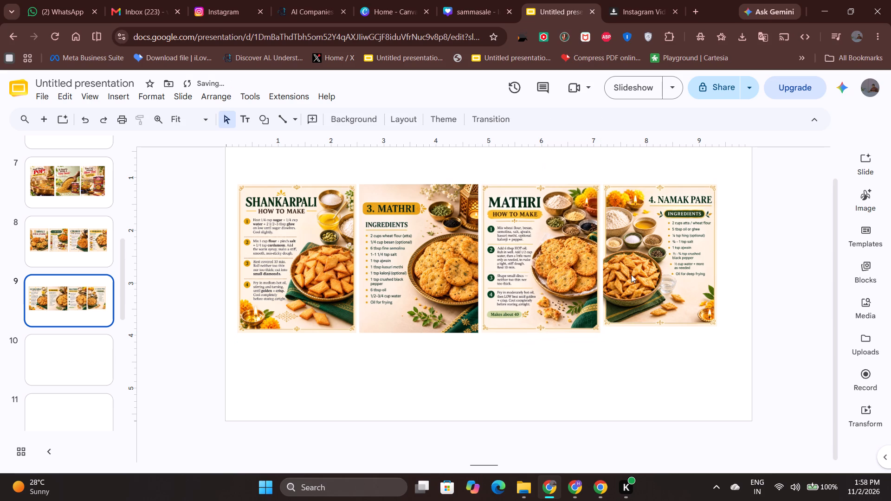
left_click(631, 275)
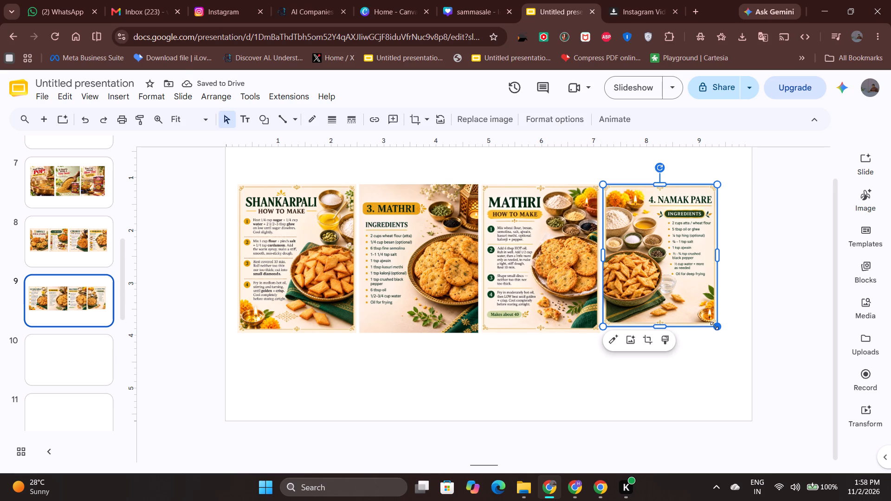
left_click(714, 326)
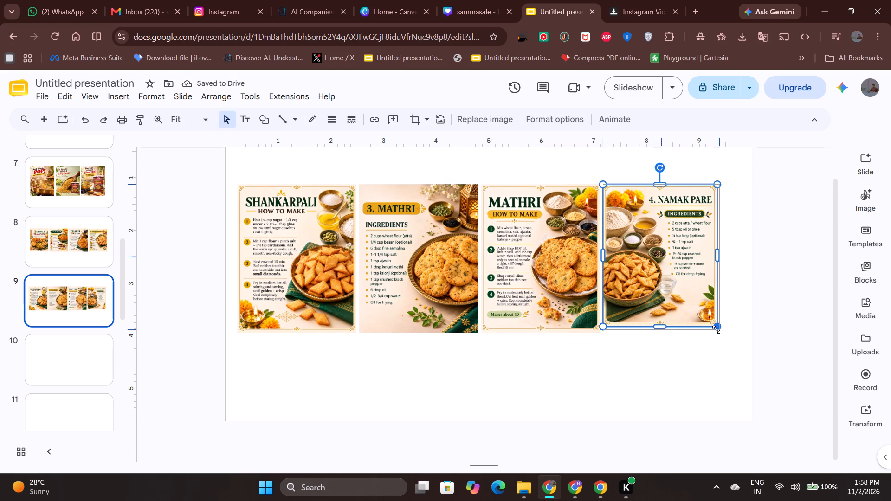
left_click(707, 363)
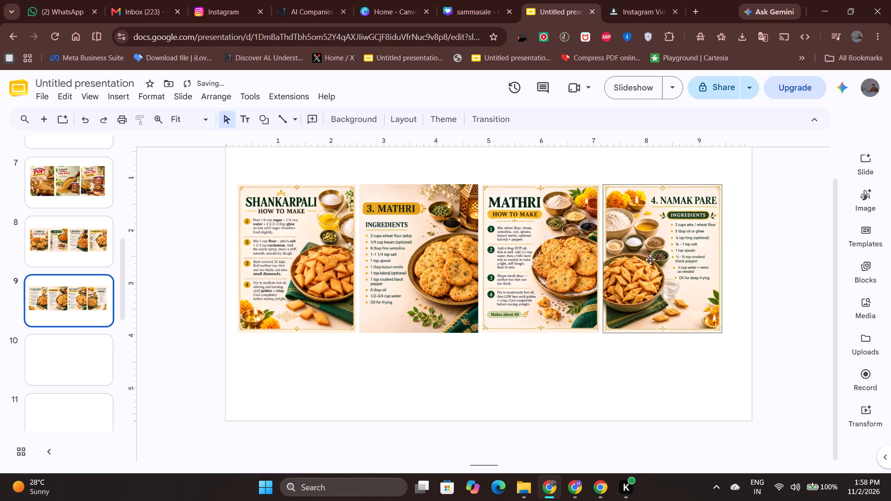
Spread out the four images on slide 9, moving the last three slightly right and the Shankarpali image slightly left and down.
left_click(647, 253)
left_click_drag(647, 253, 654, 253)
left_click(549, 250)
left_click(549, 250)
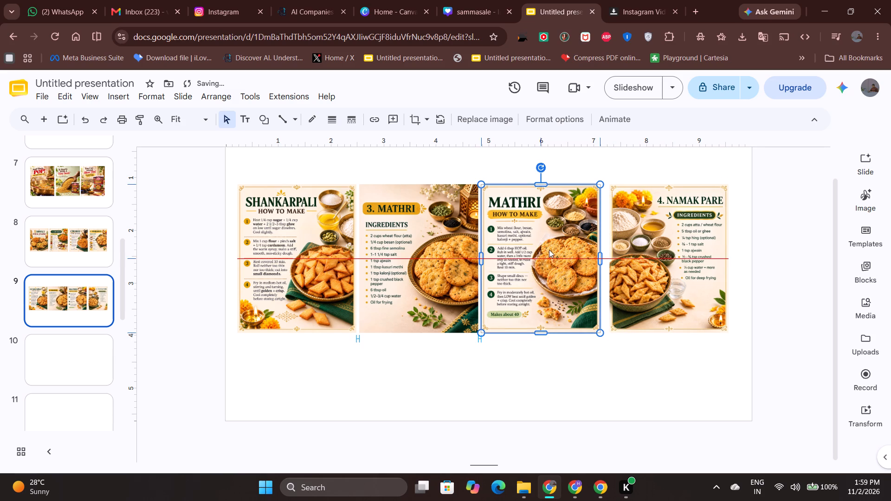
left_click(442, 361)
left_click(407, 226)
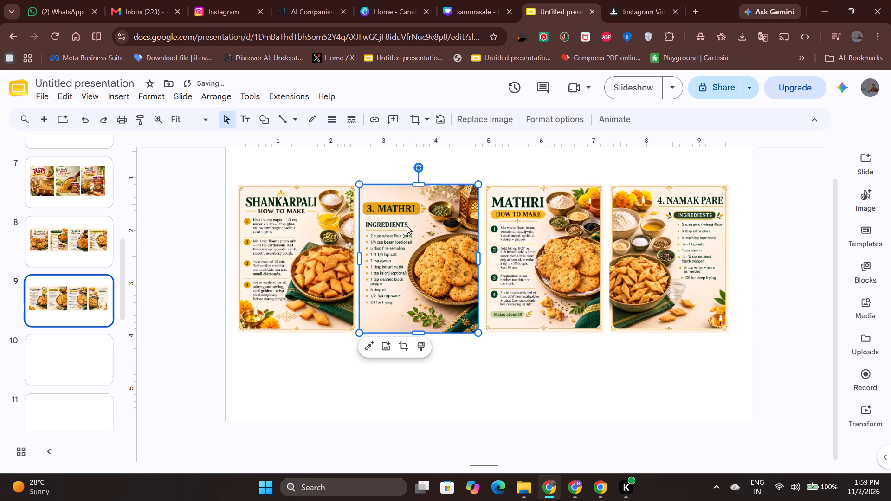
left_click(409, 250)
left_click(409, 249)
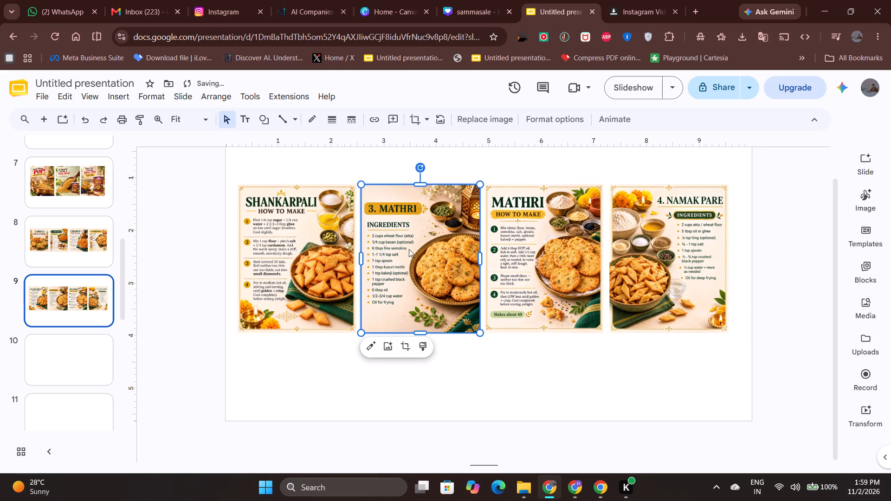
left_click(303, 340)
left_click(316, 242)
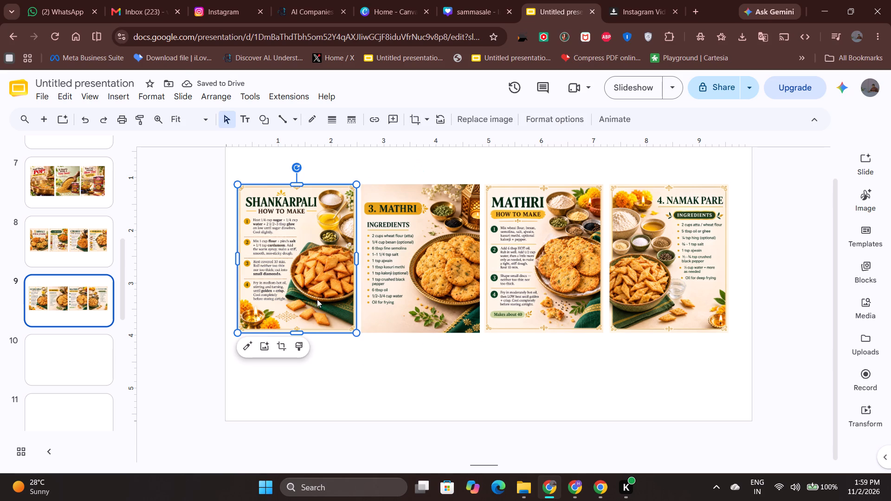
left_click_drag(313, 272, 309, 275)
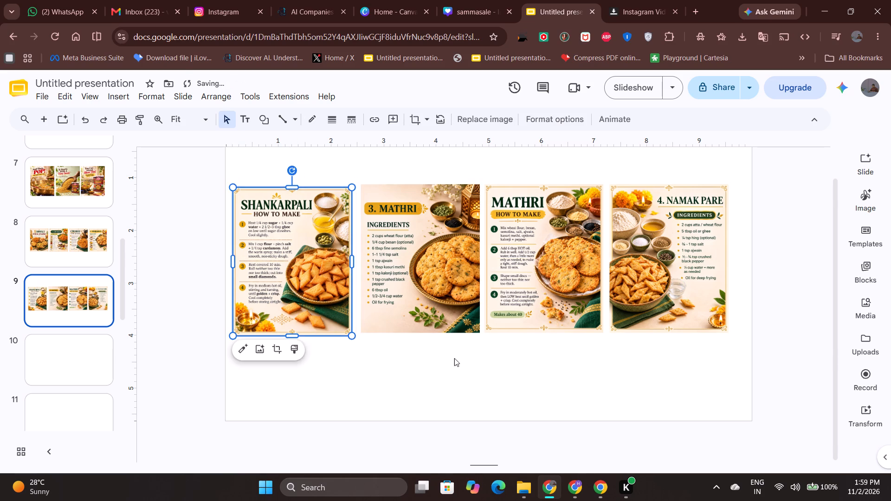
left_click(454, 358)
Compare slide 9 with slide 8, and shift slide 9's Mathri ingredients image slightly left and down to line up with the Shankarpali image.
left_click(64, 238)
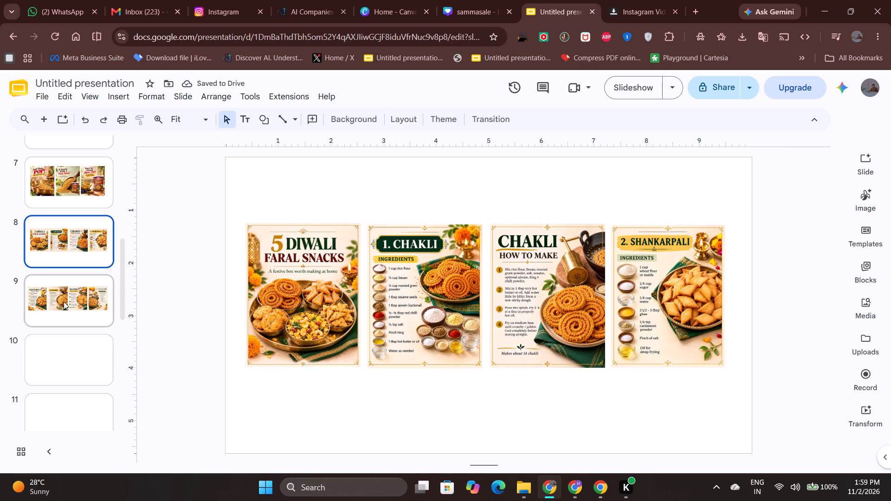
left_click(64, 302)
left_click(62, 223)
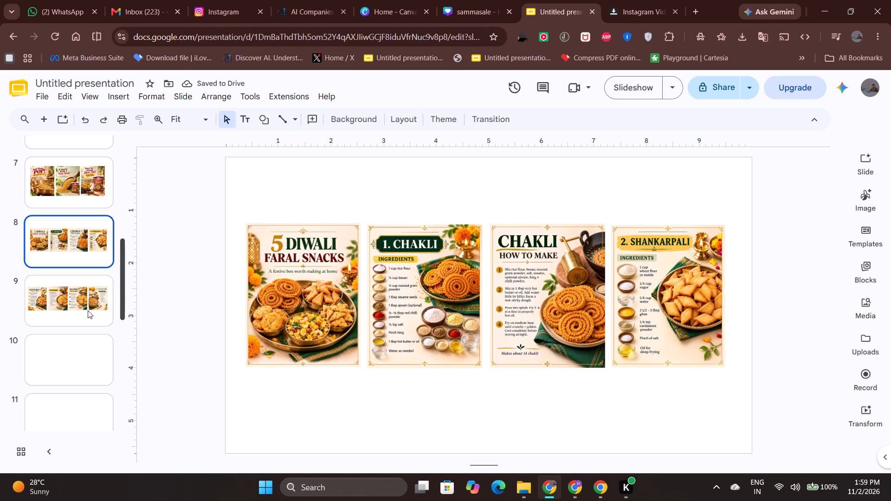
left_click(80, 309)
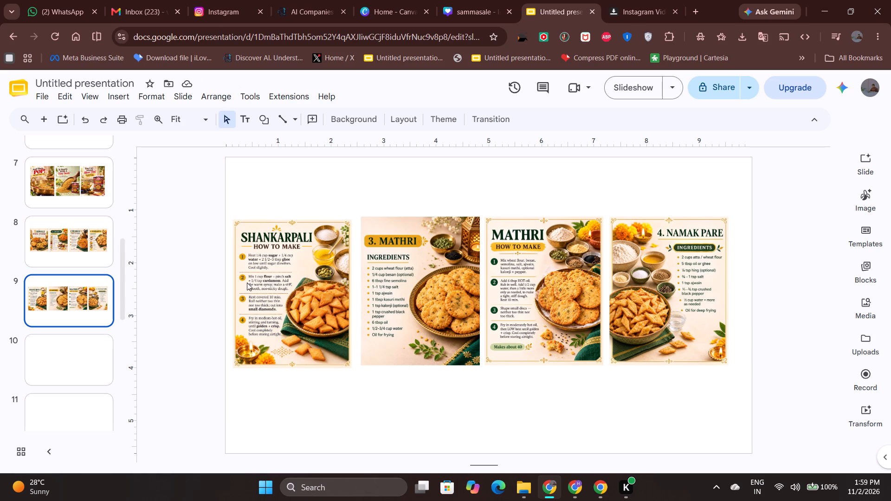
left_click(412, 276)
left_click(364, 218)
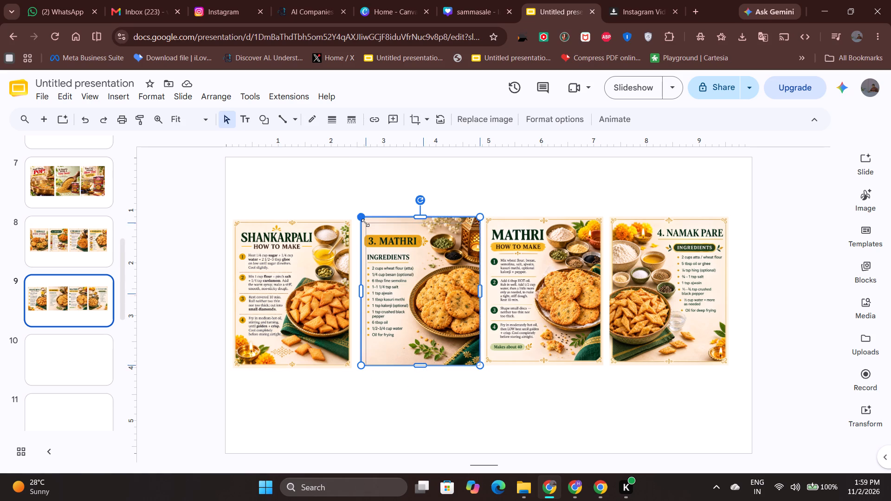
left_click(363, 221)
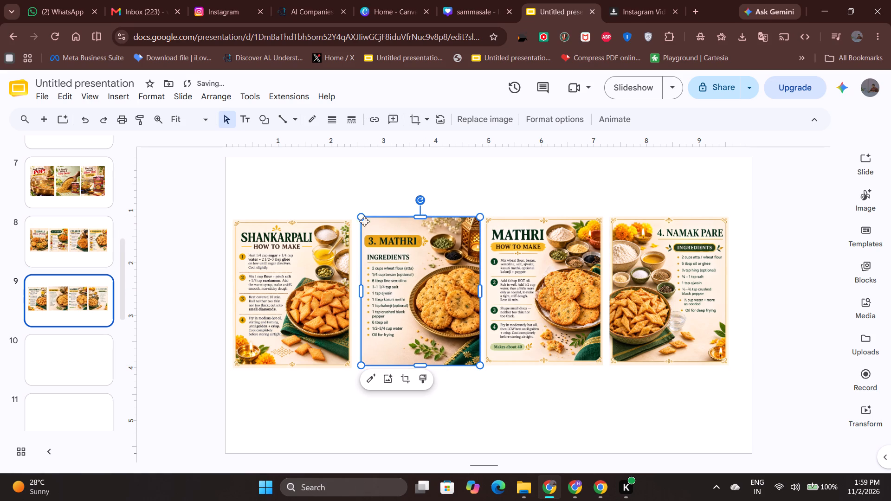
left_click_drag(358, 215, 361, 220)
left_click(418, 252)
key("Down")
key("Down")
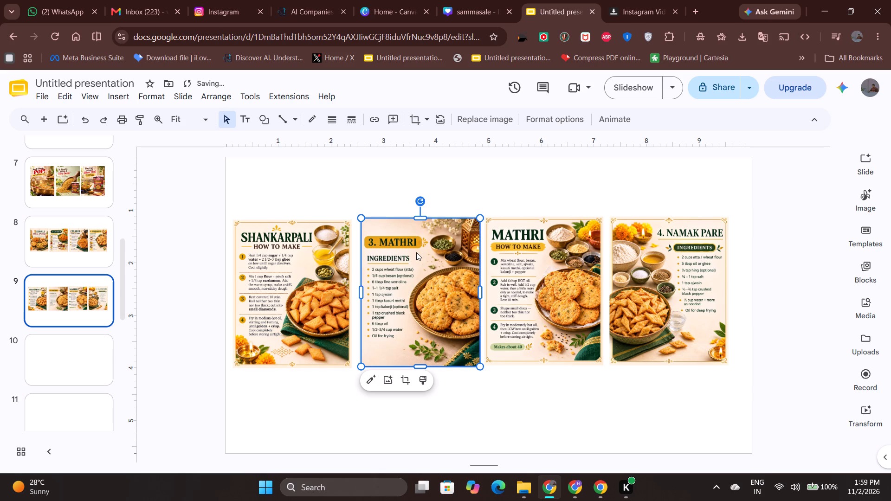
key("Left")
key("Left")
key("Left")
left_click(416, 252)
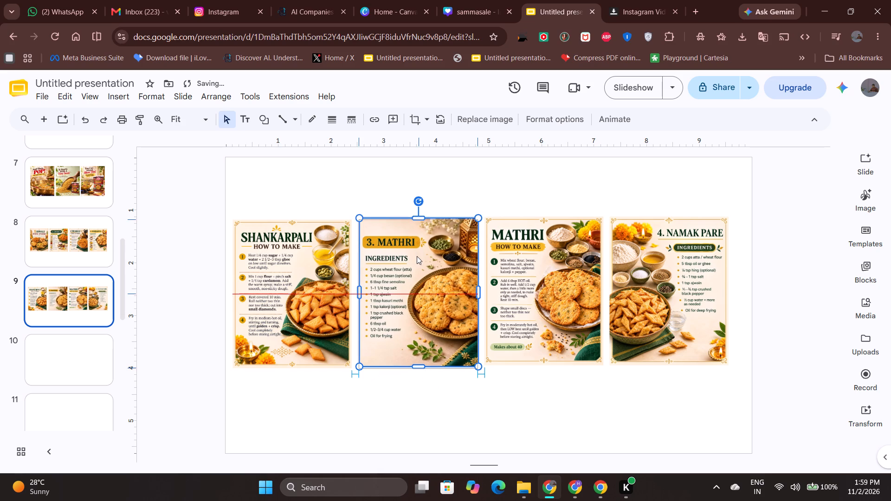
left_click_drag(477, 369, 476, 367)
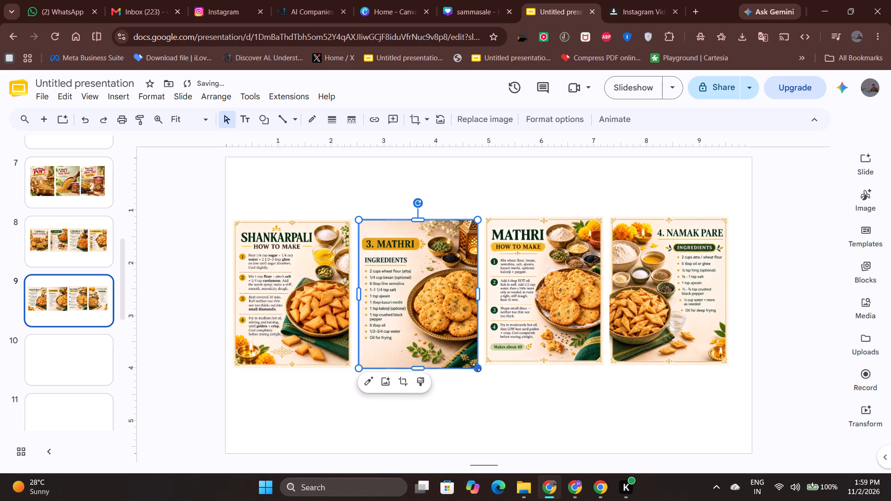
left_click_drag(476, 367, 479, 362)
left_click(515, 388)
Enlarge the Mathri how-to-make and Namak Pare ingredients images slightly so their bottom edges come closer to the first two images.
left_click(531, 299)
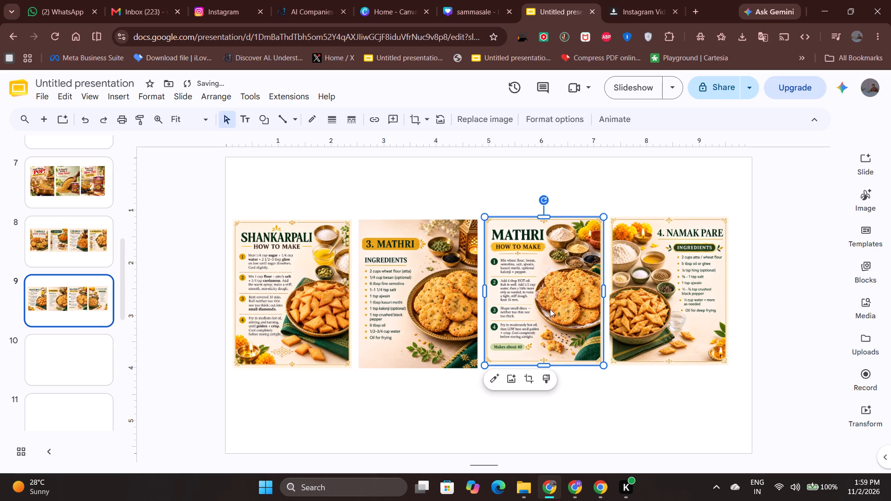
left_click(553, 299)
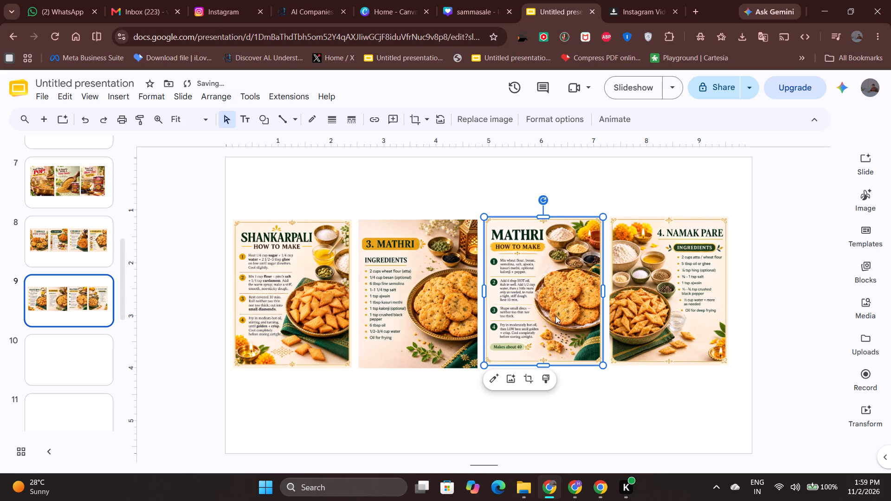
left_click(603, 365)
left_click(622, 380)
left_click(645, 289)
left_click(646, 286)
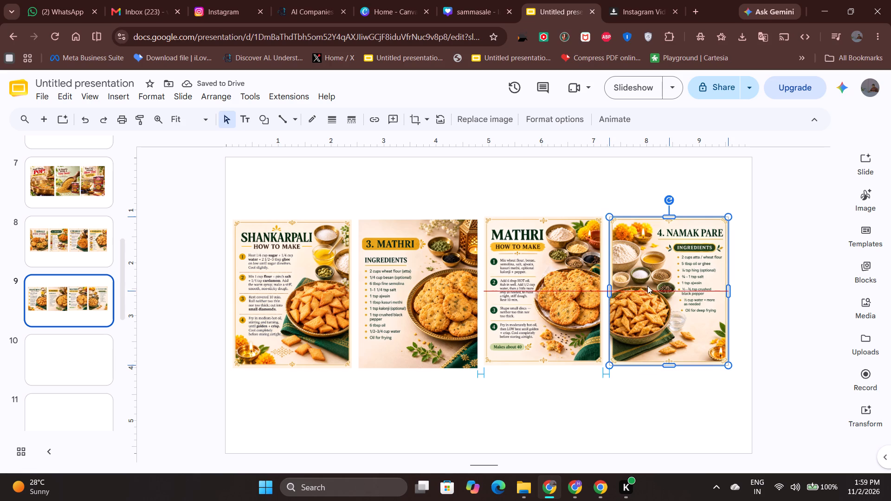
left_click(726, 400)
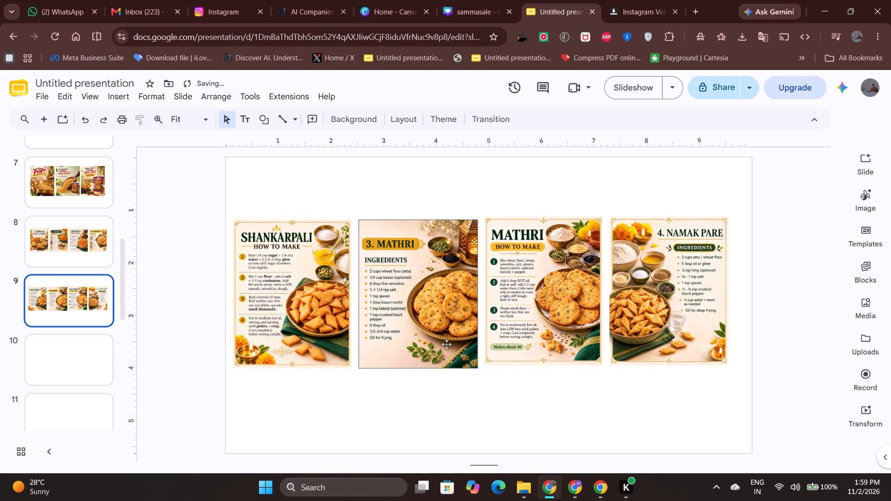
left_click(436, 335)
left_click(523, 351)
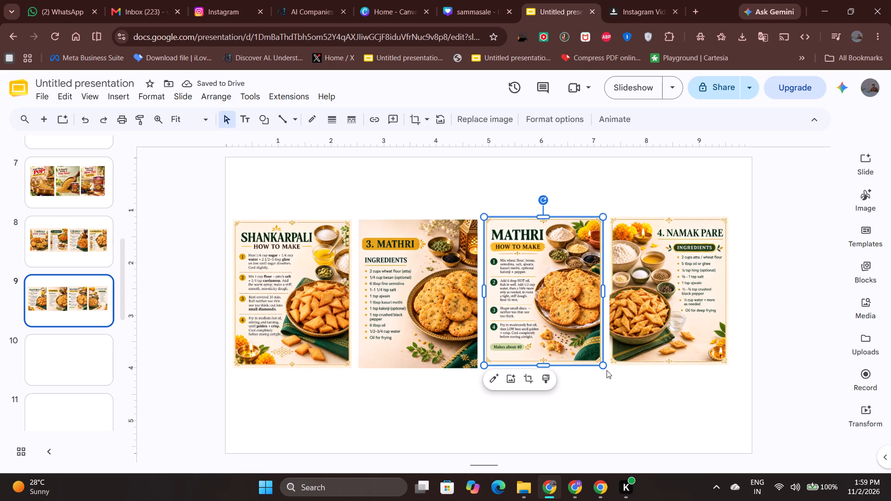
left_click(604, 367)
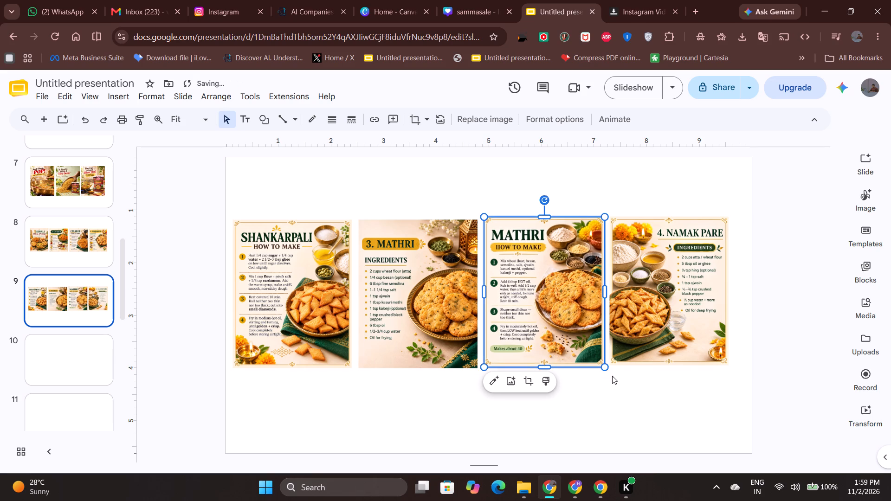
left_click(626, 381)
left_click(656, 299)
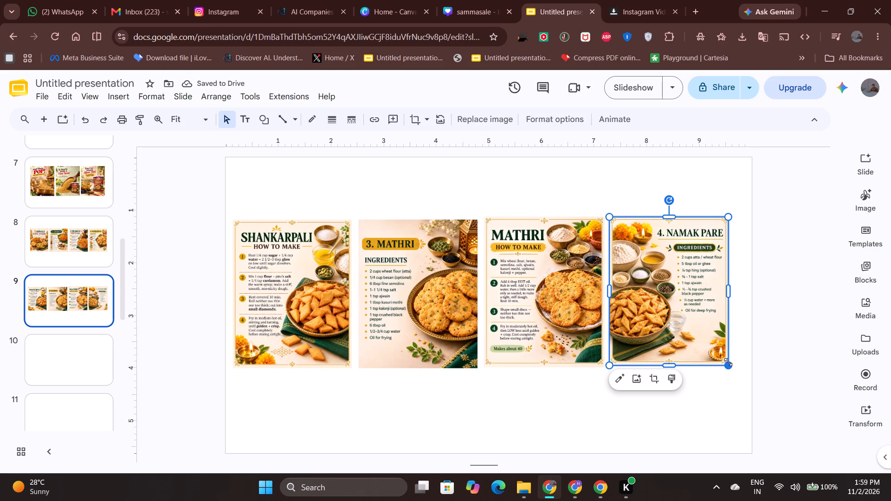
left_click(727, 363)
left_click(531, 404)
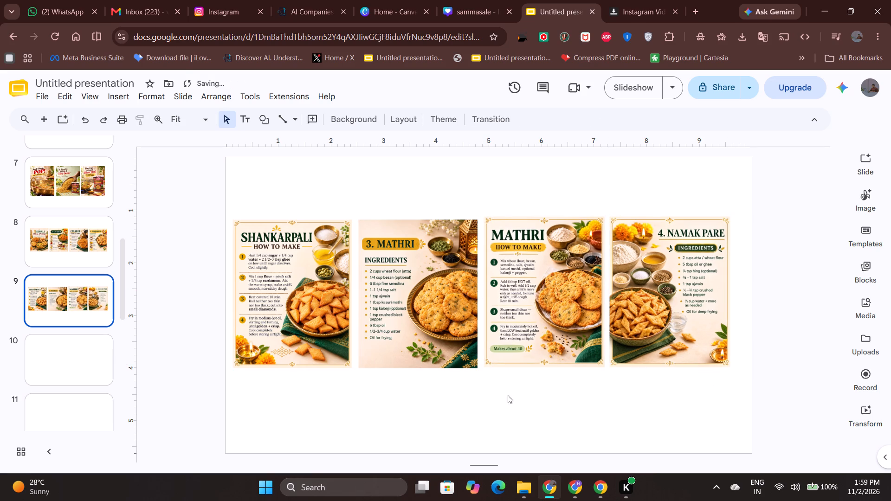
Enlarge the Shankarpali how-to-make image slightly up and to the left so its top edge lines up with the Mathri how-to-make image.
left_click(296, 240)
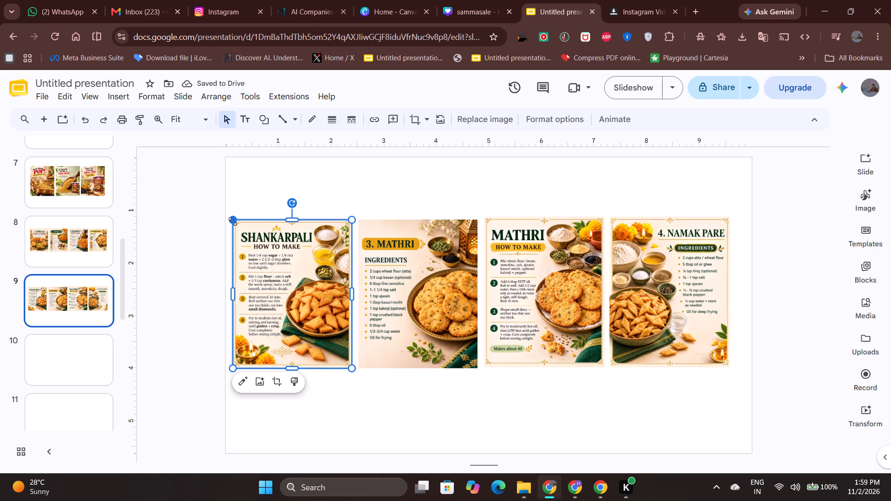
left_click(232, 221)
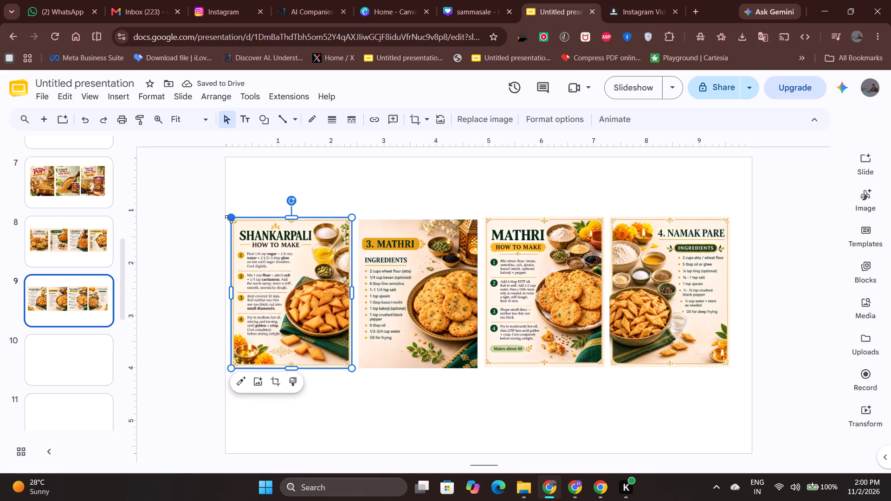
left_click(244, 176)
left_click(240, 237)
left_click(386, 166)
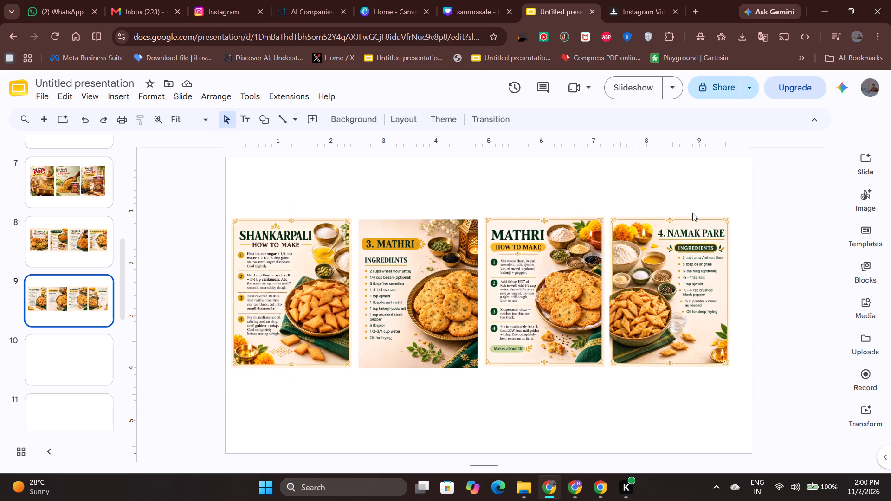
Nudge the Namak Pare ingredients and Mathri how-to-make images slightly right, keeping a small gap between them.
left_click(670, 314)
key("Right")
key("Right")
key("Right")
key("Right")
key("Right")
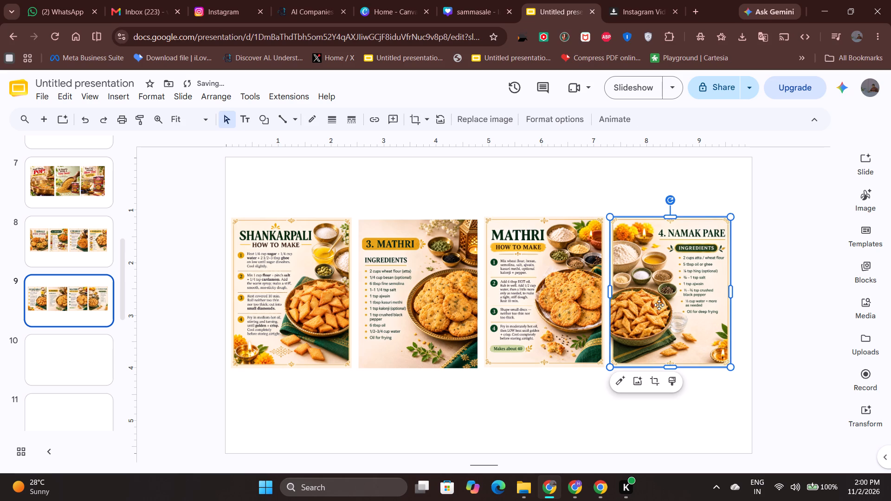
left_click(591, 290)
key("Right")
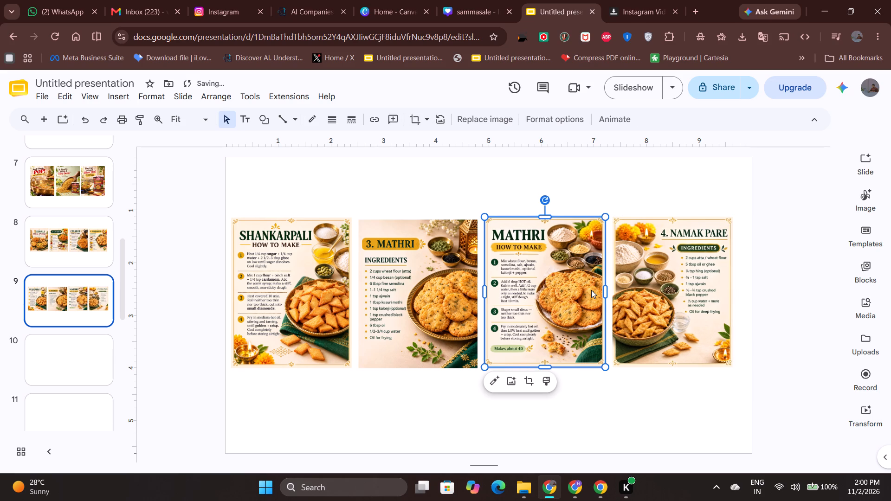
key("Right")
key("Right")
Nudge the Mathri ingredients and Shankarpali how-to-make images slightly right to centre the row on the slide.
left_click(443, 288)
key("Right")
key("Right")
key("Right")
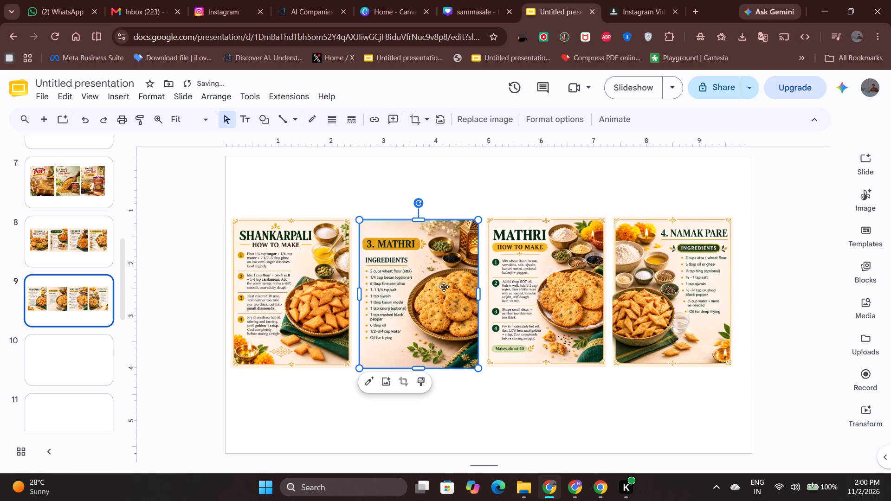
key("Right")
left_click(341, 283)
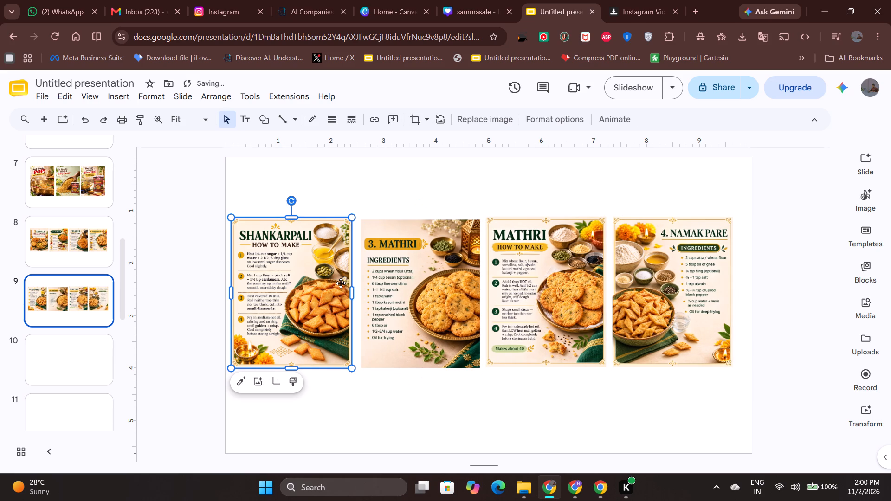
key("Right")
key("Right")
key("Right")
key("Right")
key("Right")
key("Right")
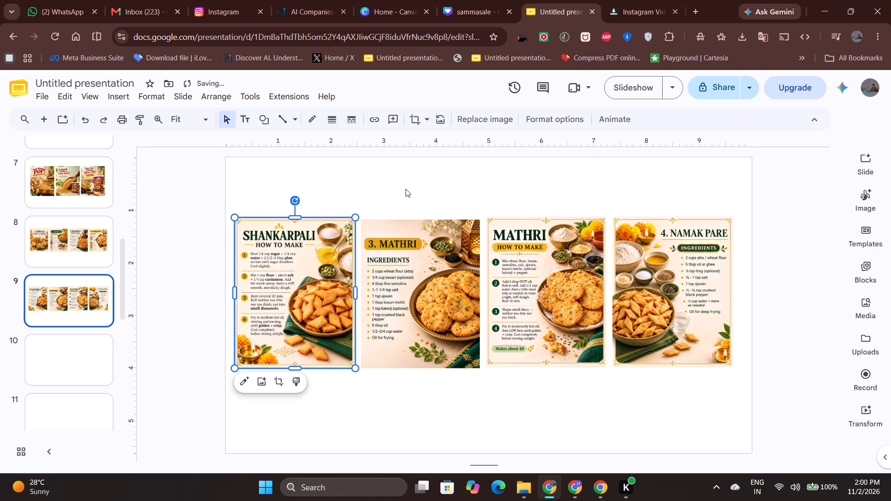
key("Right")
left_click(410, 188)
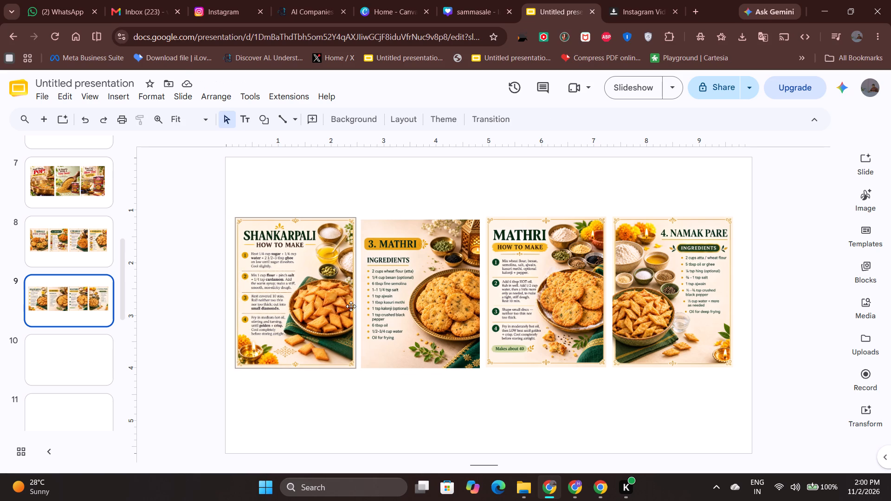
Enlarge the Mathri ingredients image slightly up and to the left to match the height of the other three images.
left_click(314, 300)
left_click(412, 289)
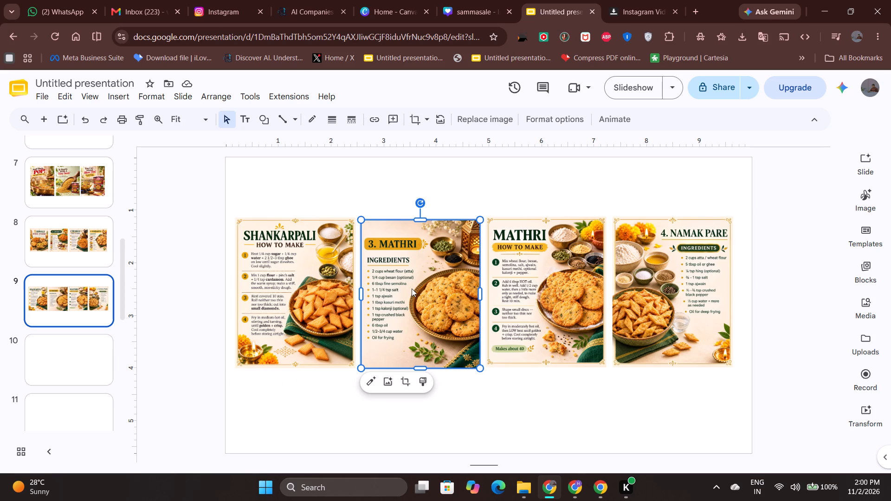
left_click(362, 220)
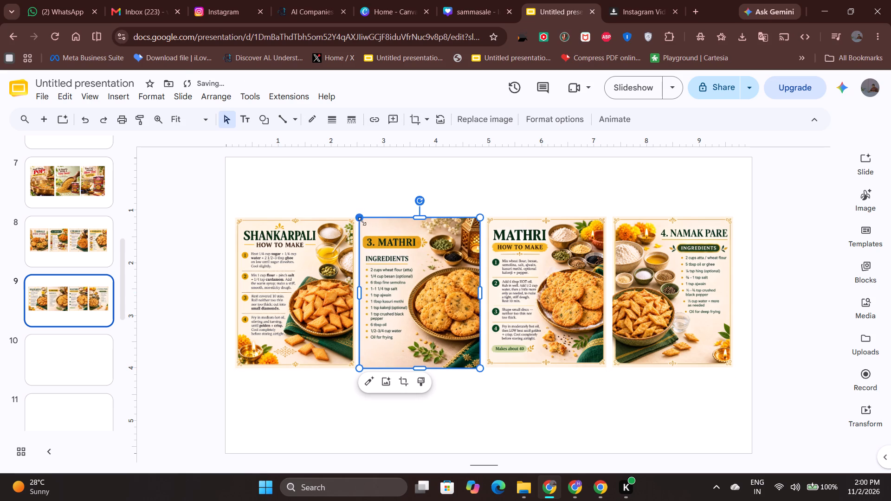
left_click(362, 217)
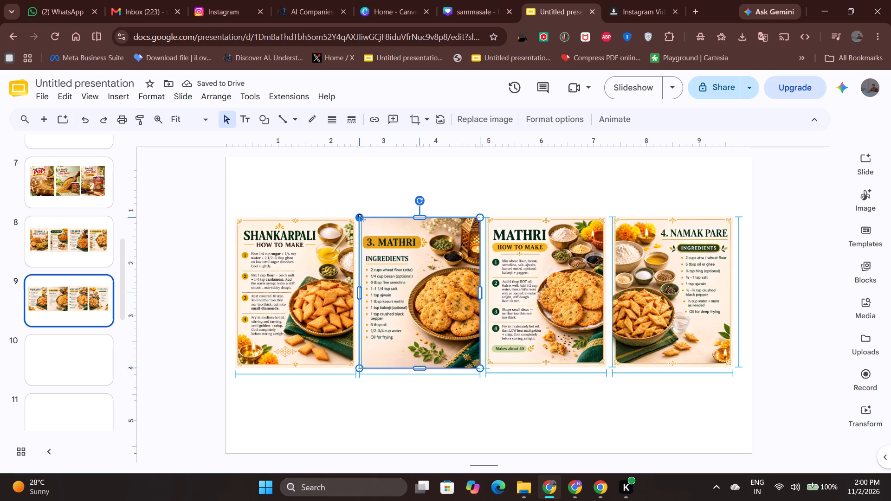
left_click(363, 180)
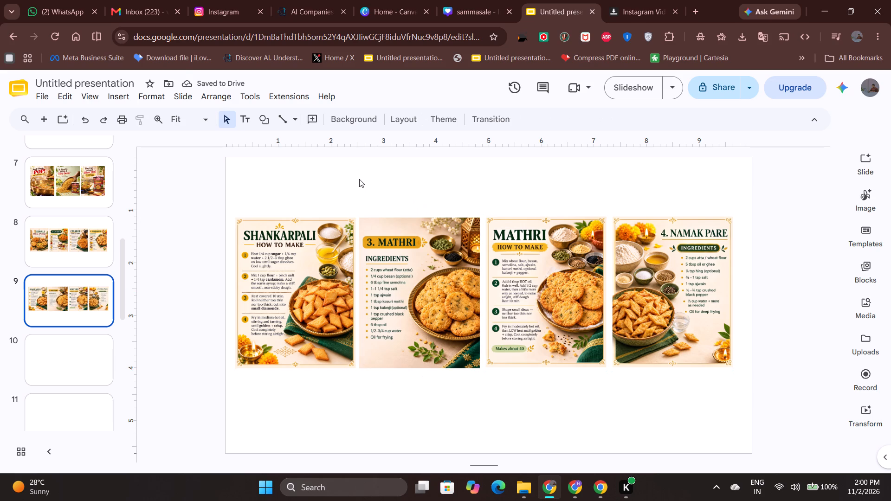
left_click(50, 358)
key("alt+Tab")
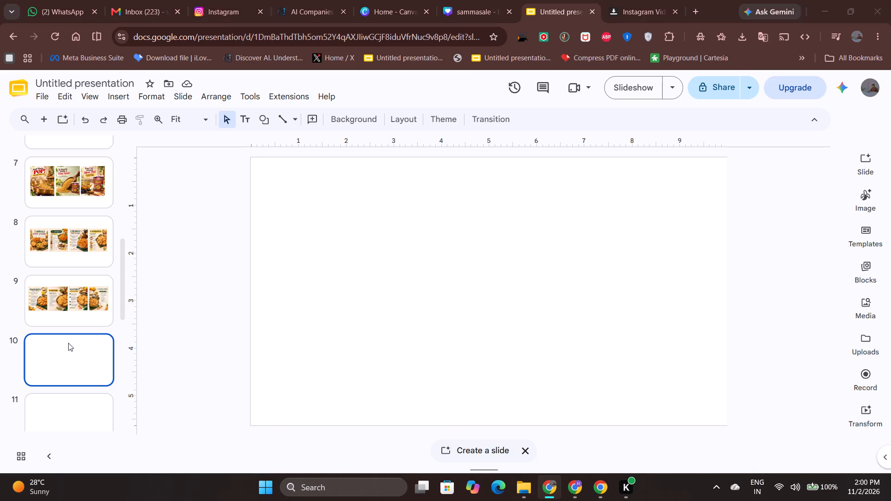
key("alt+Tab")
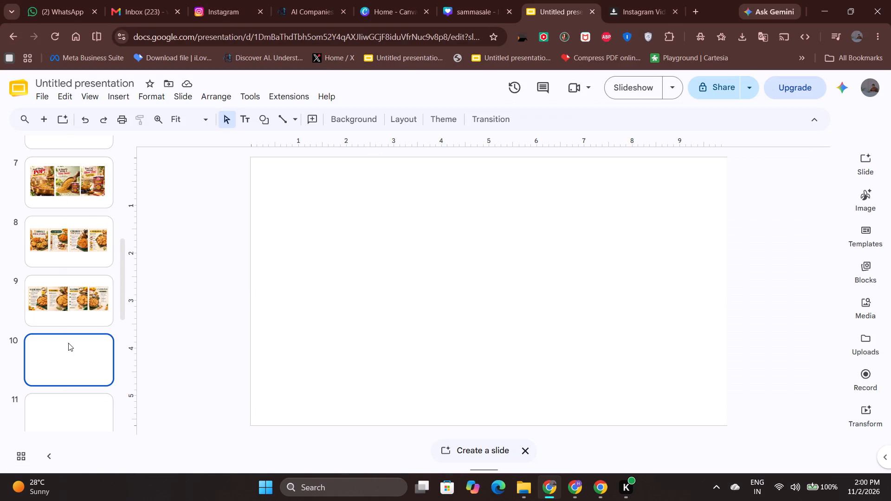
Compare slides 8 and 9 by alternating between them, checking the image sizes, vertical alignment and spacing of the two rows.
left_click(62, 248)
left_click(59, 304)
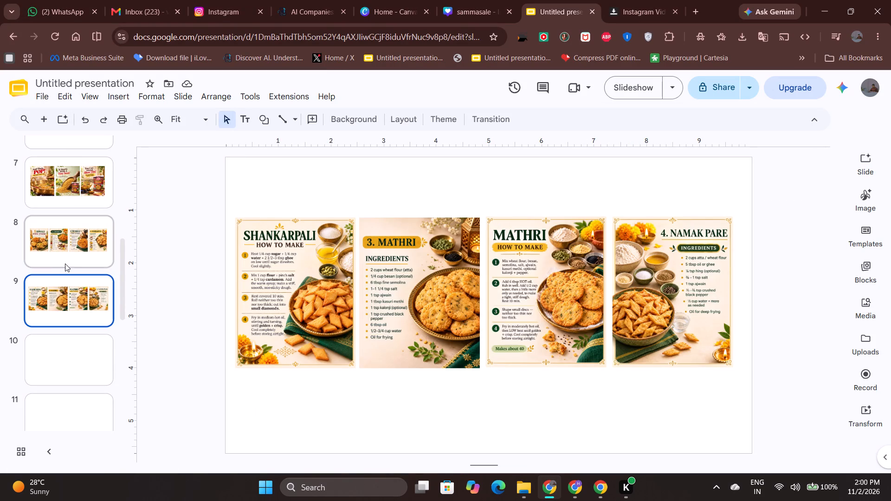
left_click(69, 254)
left_click(69, 294)
left_click(73, 241)
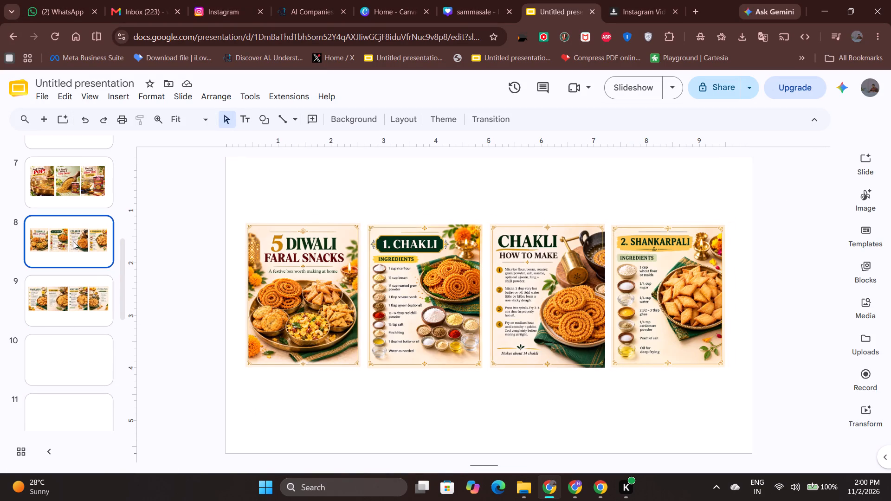
left_click(82, 306)
left_click(77, 256)
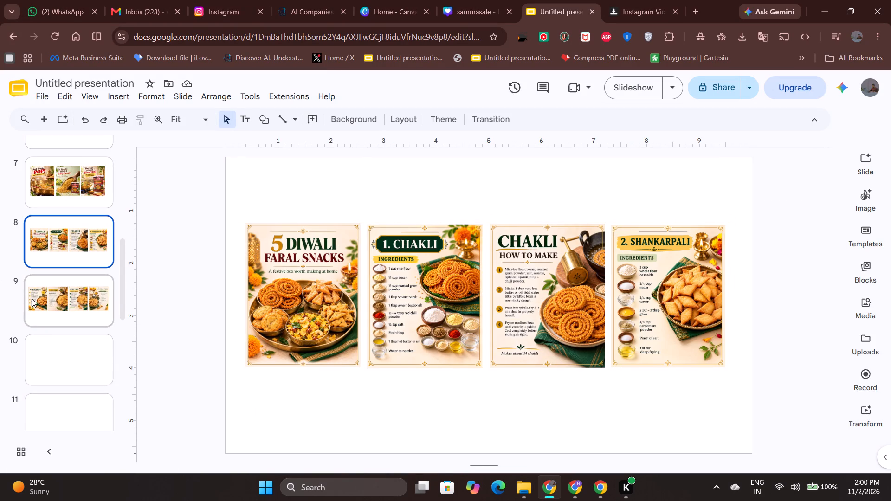
left_click(52, 302)
left_click(50, 248)
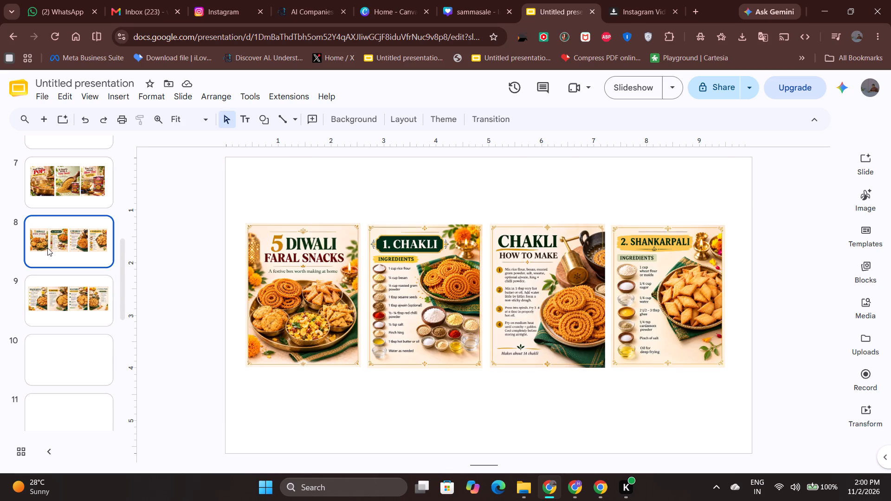
left_click(73, 300)
left_click(78, 243)
left_click(73, 196)
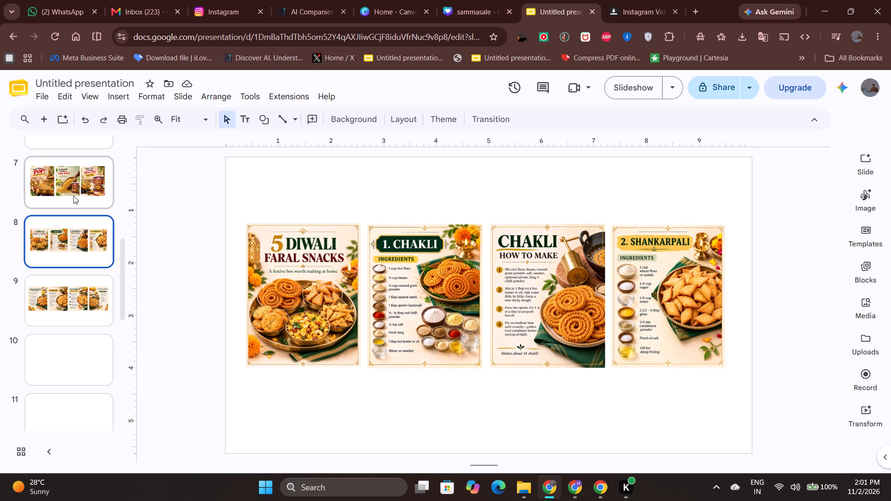
left_click(77, 239)
left_click(83, 304)
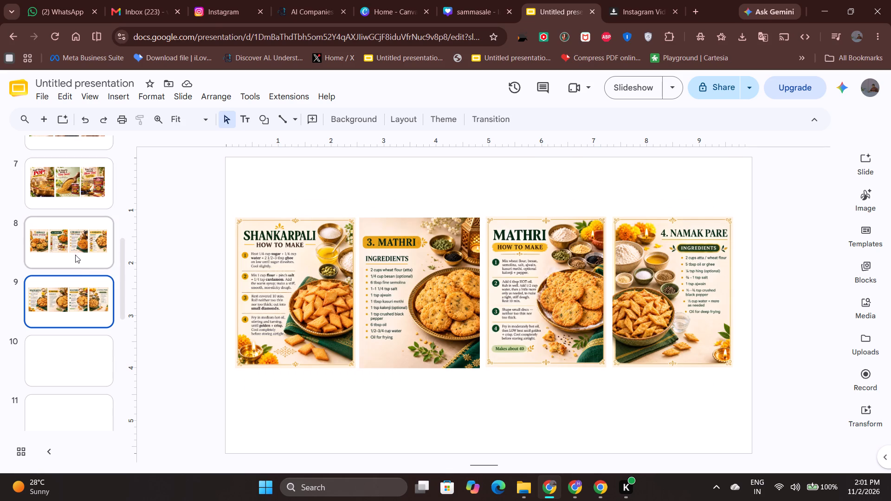
left_click(77, 255)
left_click(78, 292)
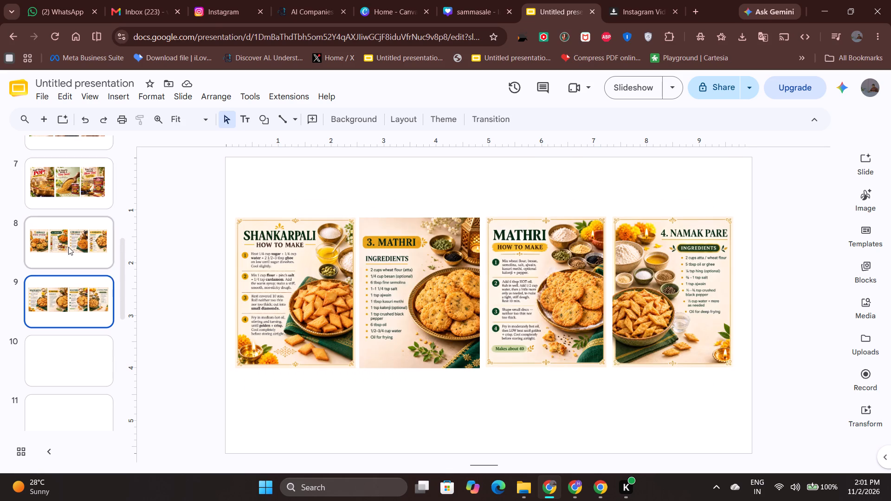
left_click(69, 247)
left_click(76, 315)
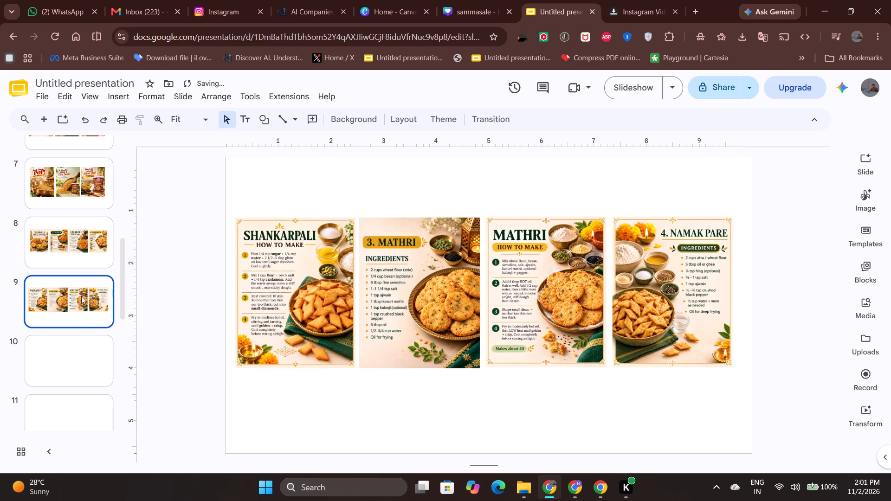
left_click(57, 245)
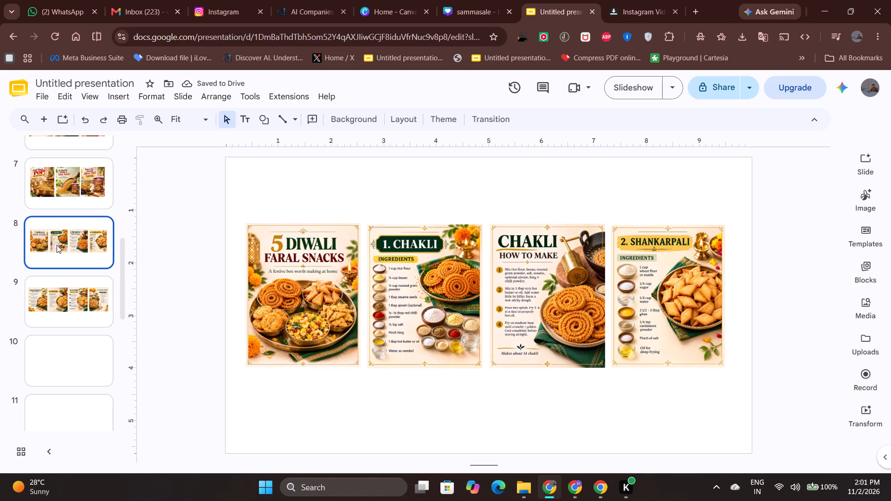
left_click(60, 293)
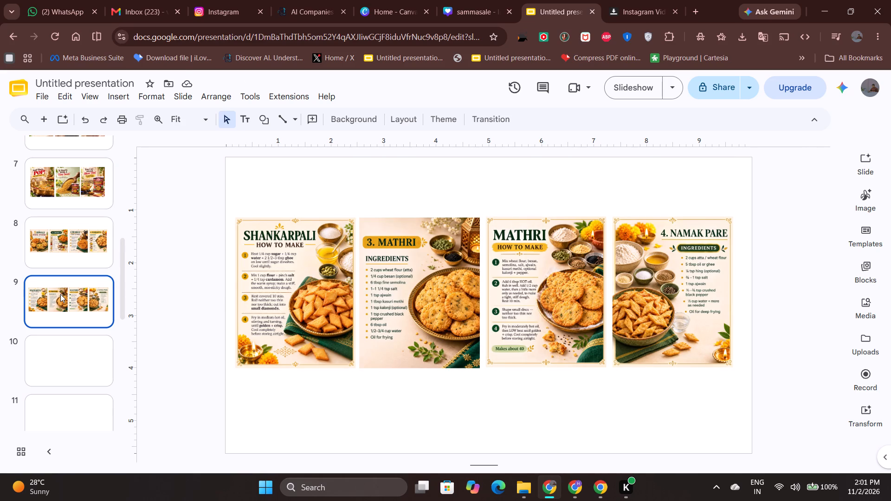
left_click(61, 244)
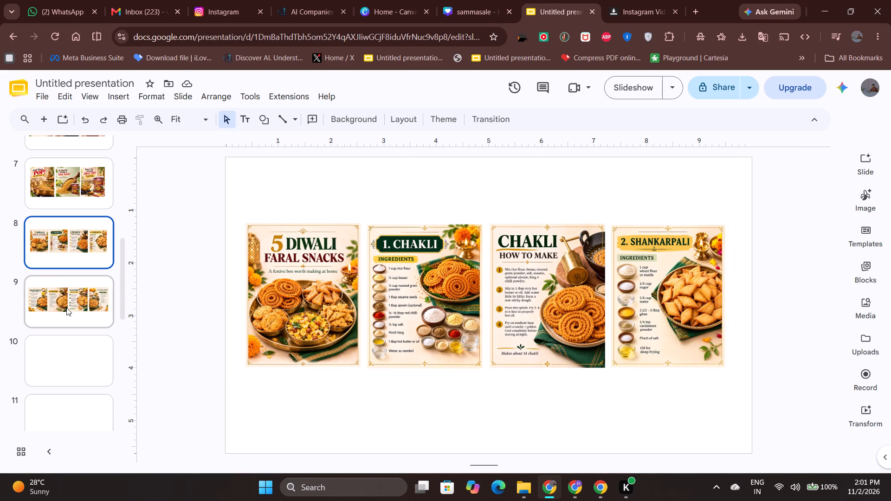
left_click(66, 308)
left_click(58, 247)
left_click(64, 303)
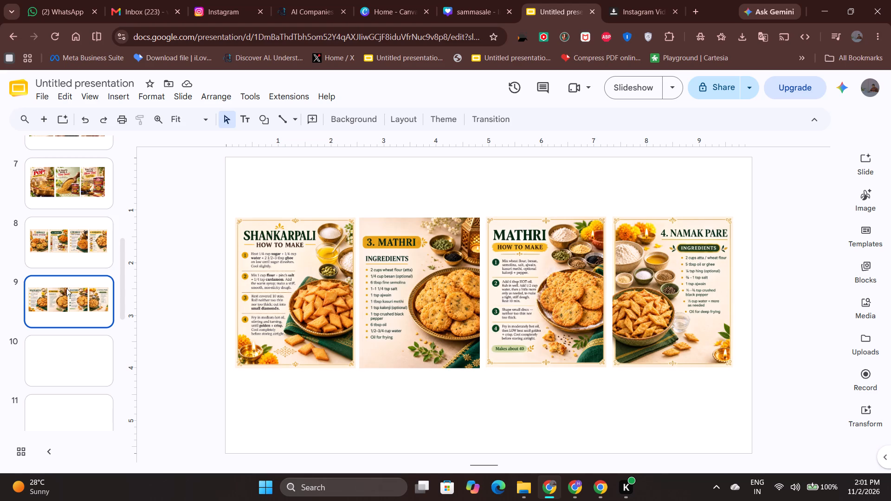
left_click(67, 254)
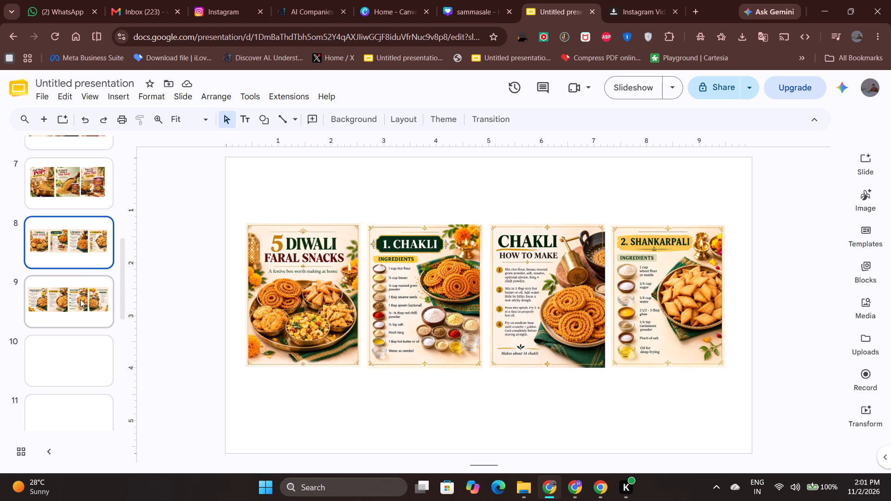
key("Up")
key("Down")
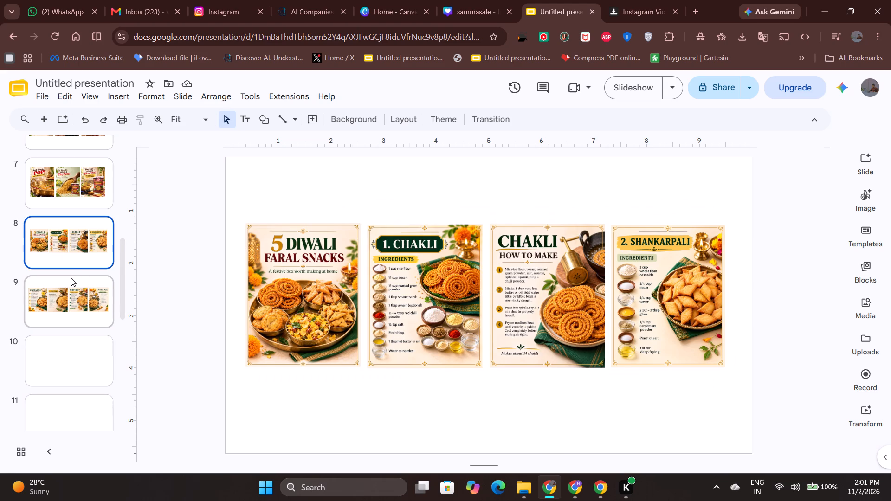
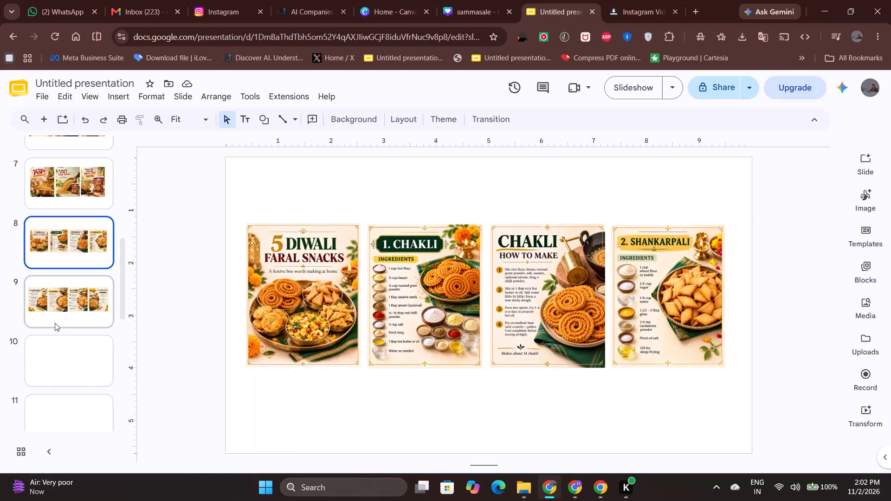
Compare slides 8 and 9 by alternating between them, examining the image sizes and the spacing of both rows.
left_click(55, 323)
left_click(83, 247)
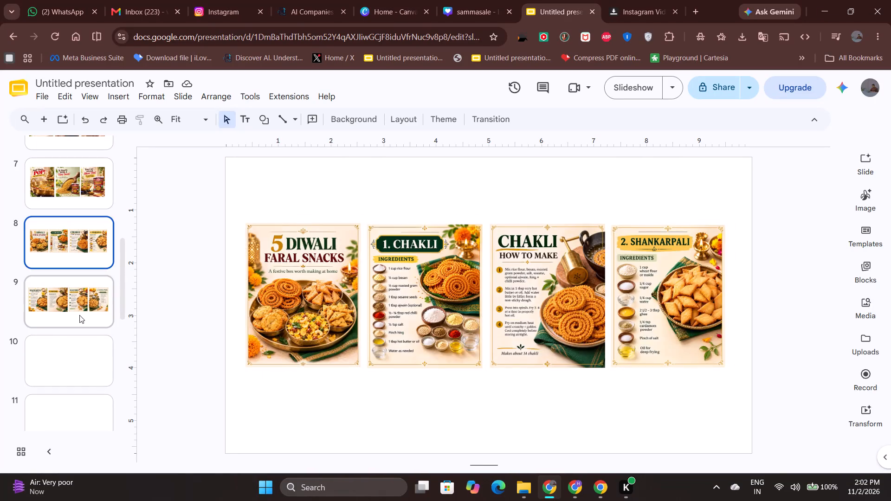
left_click(81, 314)
left_click(55, 245)
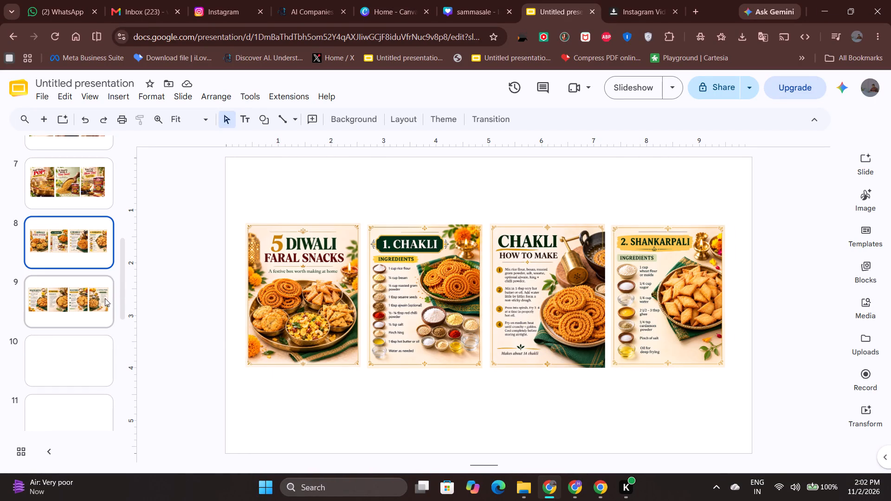
left_click(105, 298)
left_click(277, 291)
left_click(181, 241)
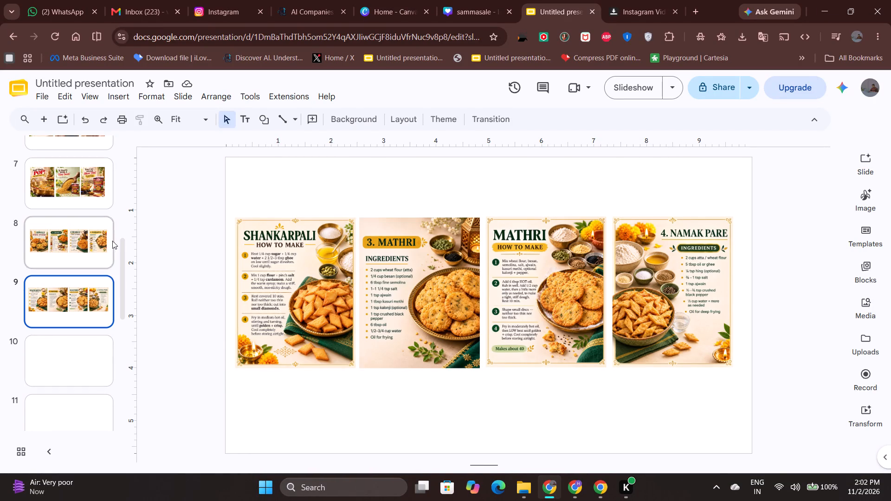
left_click(111, 238)
left_click(88, 290)
left_click(79, 255)
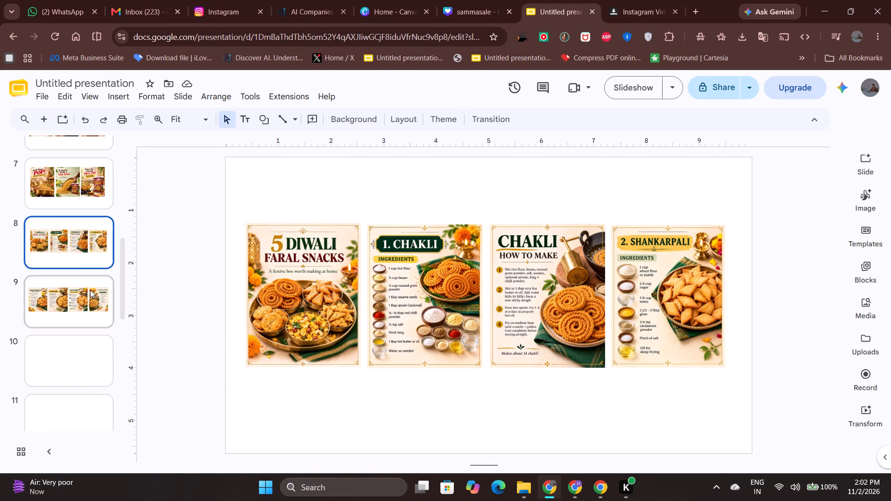
left_click(91, 295)
left_click(300, 204)
On slide 9, nudge the Namak Pare ingredients and Mathri how-to-make images slightly right.
left_click(677, 265)
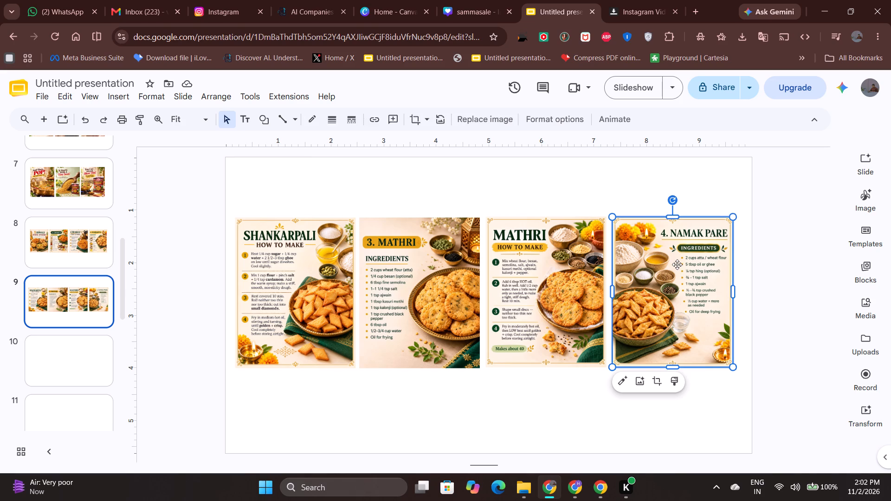
left_click(531, 200)
left_click(533, 294)
left_click(682, 280)
key("Right")
key("Right")
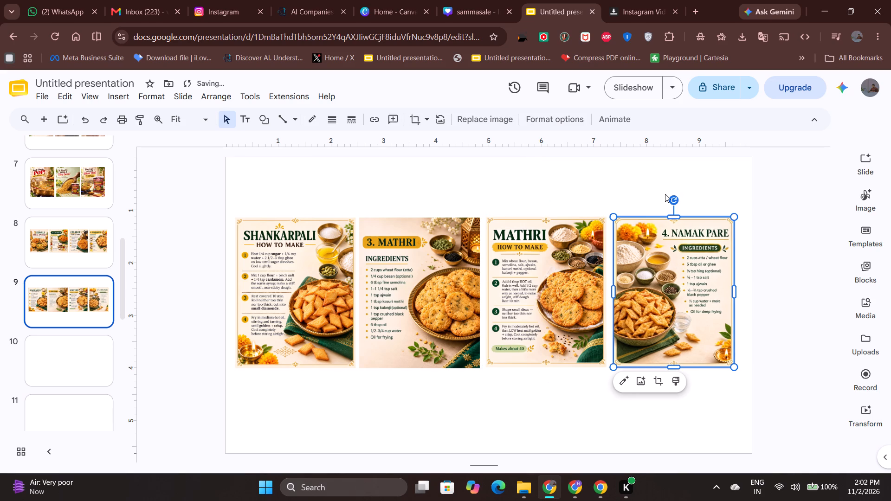
left_click(568, 167)
left_click(568, 255)
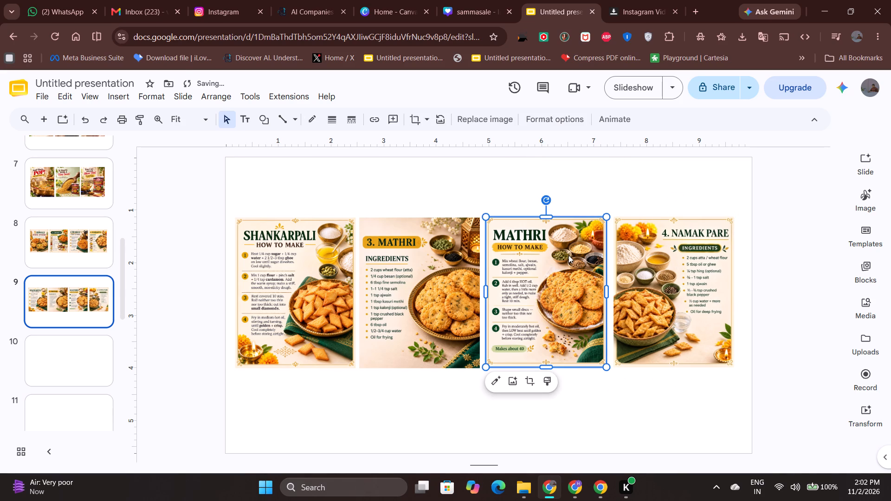
key("Right")
key("Right")
key("Right")
left_click(466, 172)
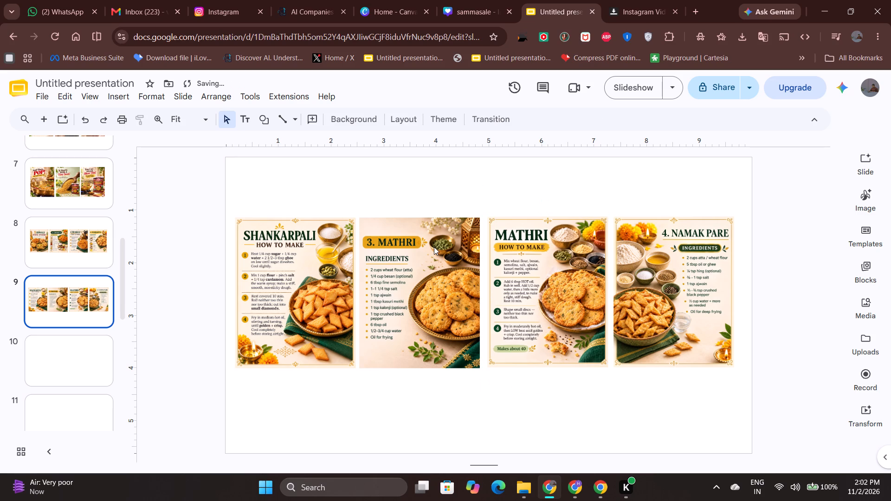
Nudge the Mathri ingredients image right to even out the gaps beside it, and slightly up to align with the row.
left_click(434, 247)
key("Right")
key("Right")
key("Right")
key("Right")
key("Right")
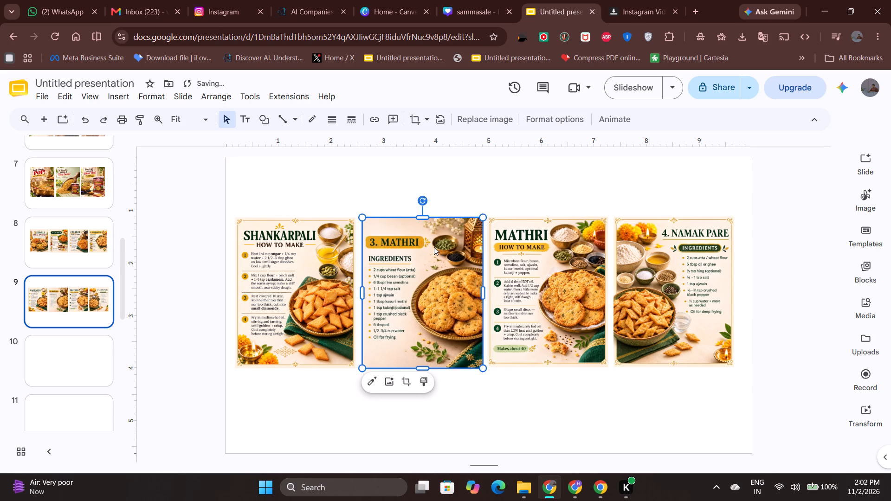
key("Right")
key("Up")
left_click(472, 195)
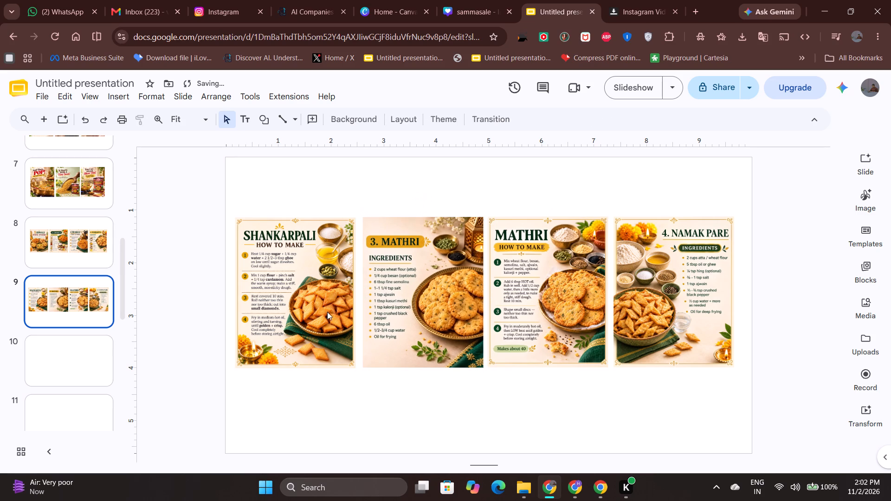
Nudge the Shankarpali how-to-make image slightly up to align it with the row.
left_click(322, 294)
key("Up")
key("Up")
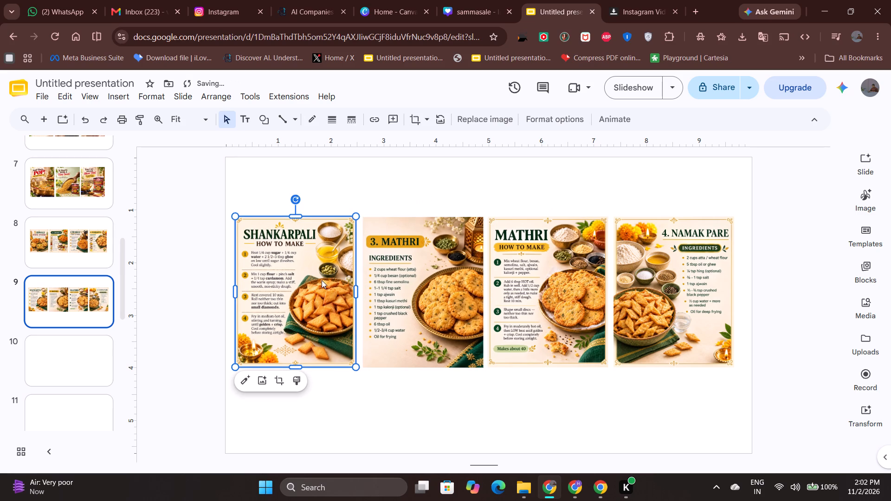
left_click(560, 174)
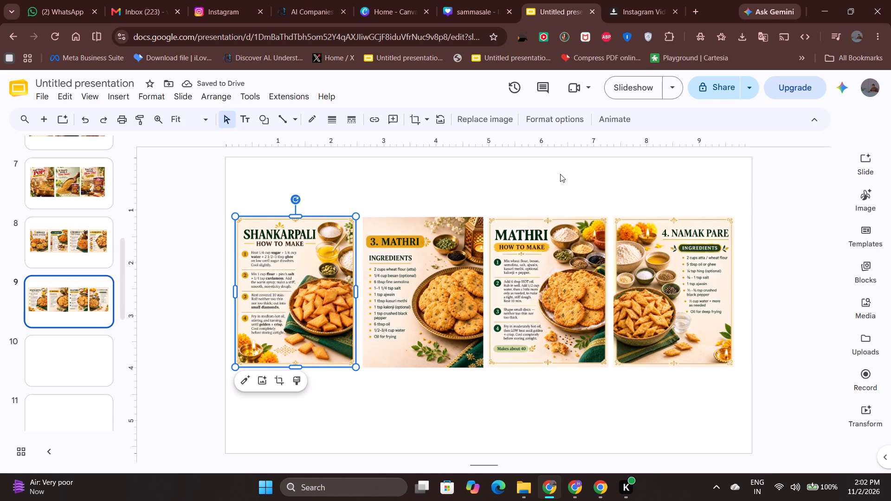
Compare slides 8 and 9 again, and check the recipe order through the last page of the Canva design.
left_click(72, 233)
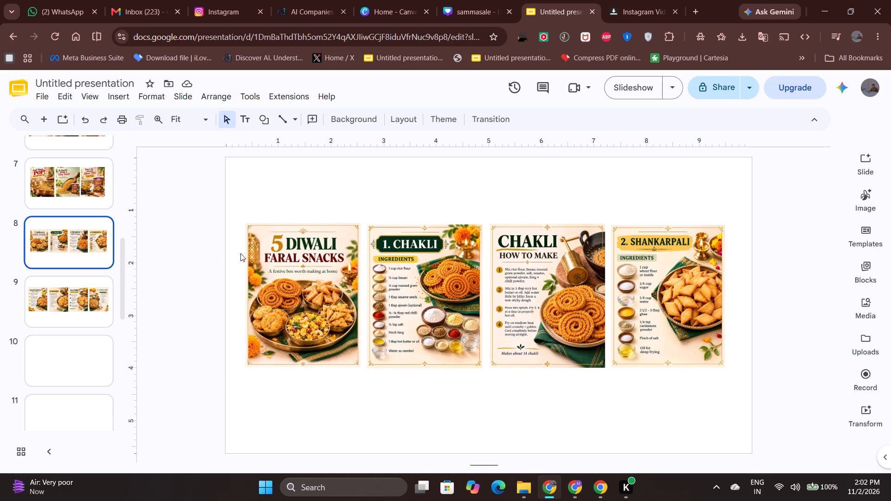
left_click(266, 269)
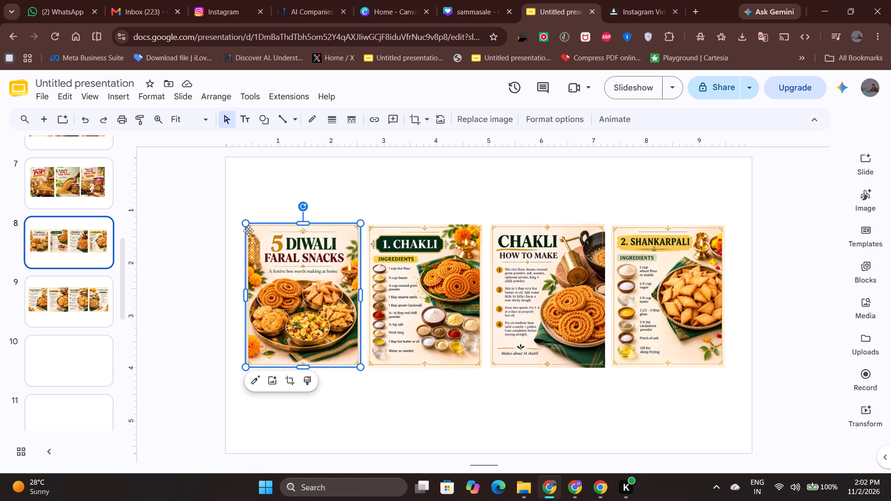
left_click(66, 300)
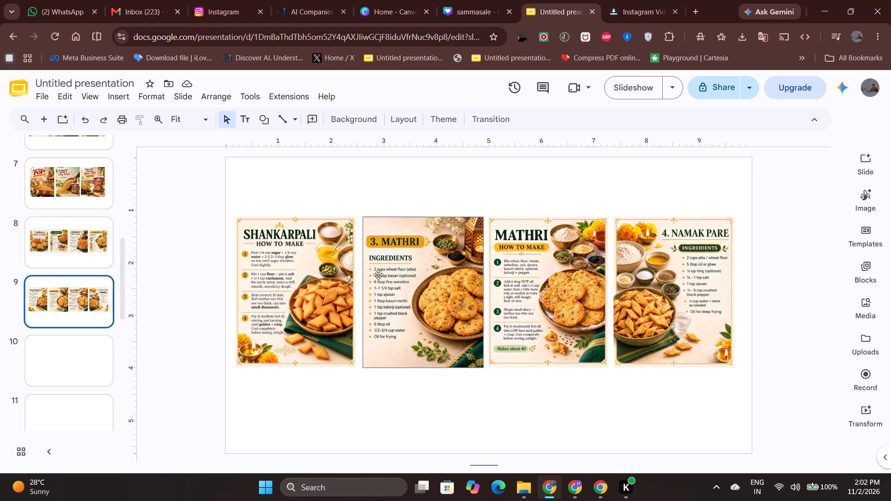
left_click(58, 249)
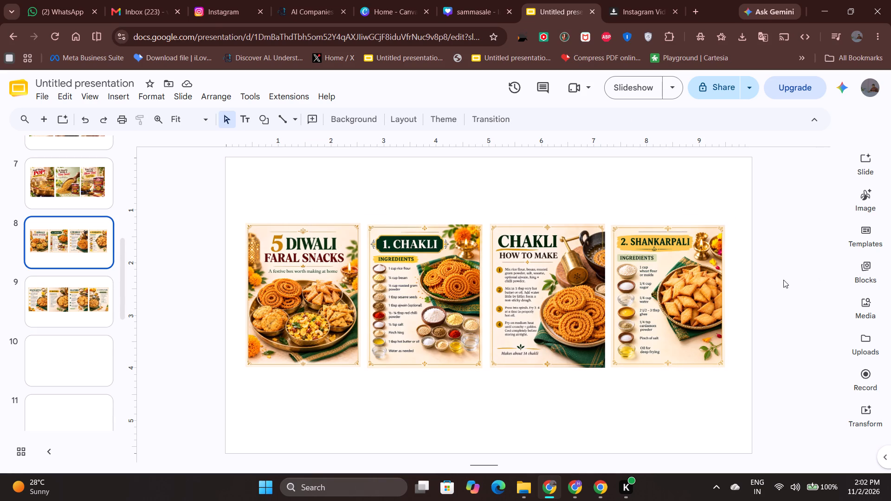
left_click(491, 0)
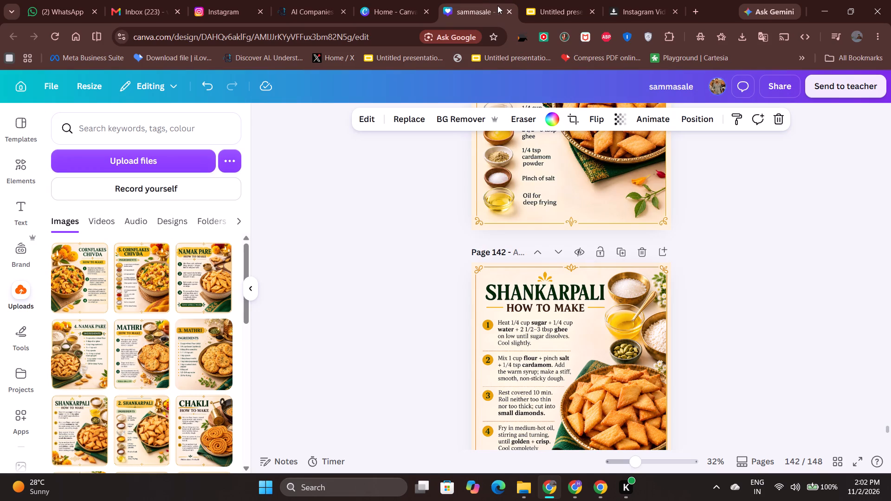
scroll(596, 338, "down", 14)
scroll(600, 326, "down", 7)
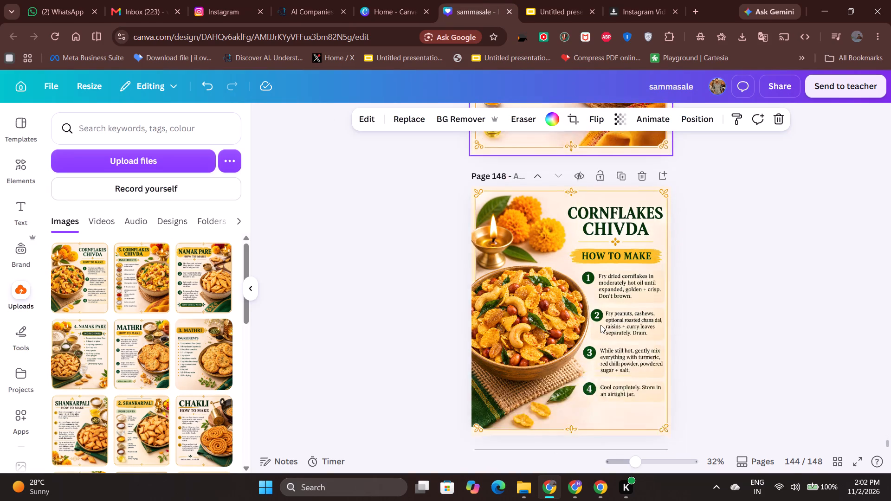
scroll(601, 324, "down", 12)
left_click(584, 0)
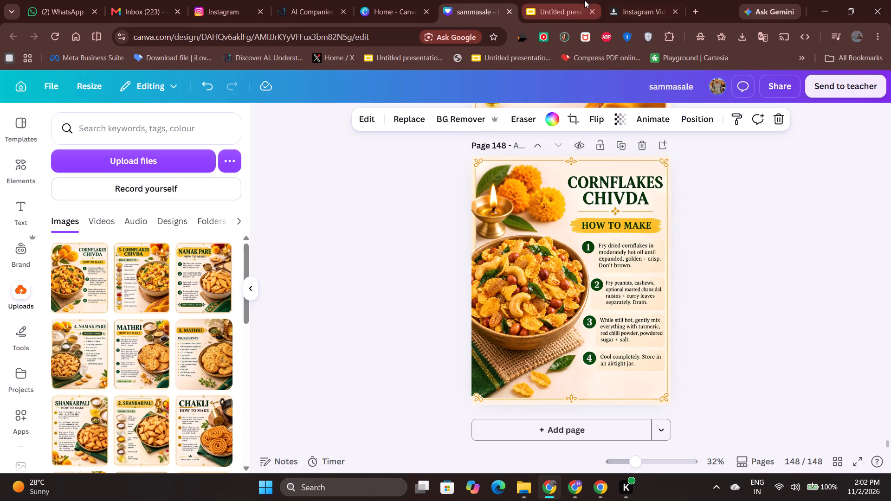
Copy the Ornate Namak Pare Recipe Poster image from Downloads and paste it onto the empty slide 10.
left_click(72, 296)
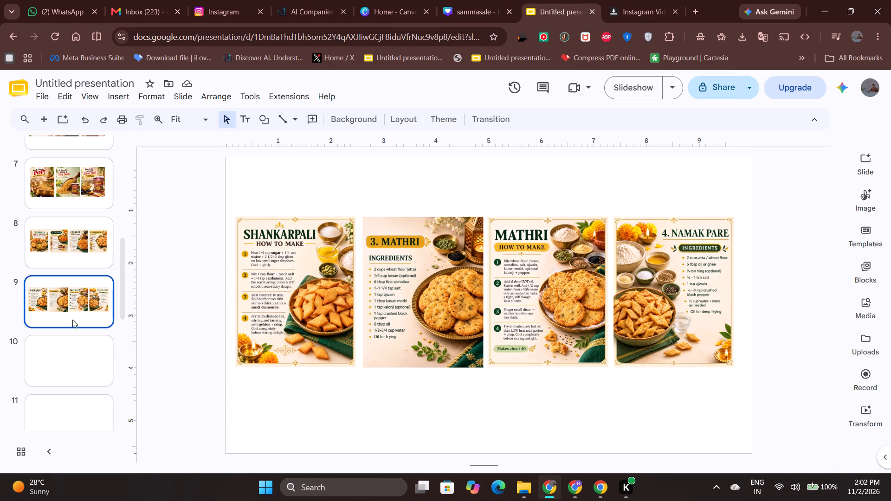
left_click(73, 361)
left_click(517, 490)
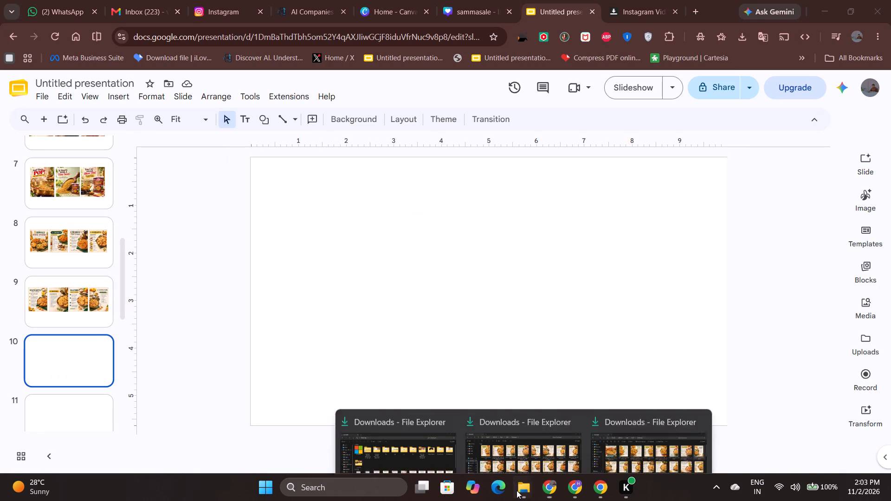
left_click(678, 422)
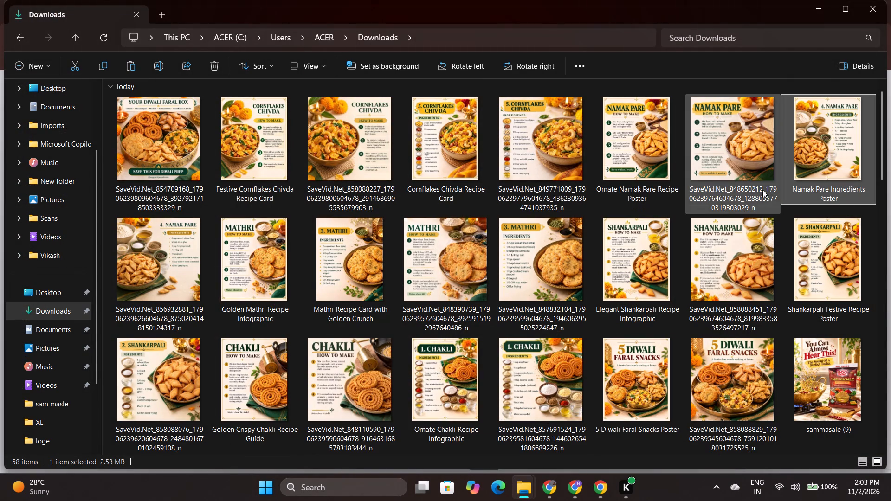
left_click(633, 125)
key("ctrl+c")
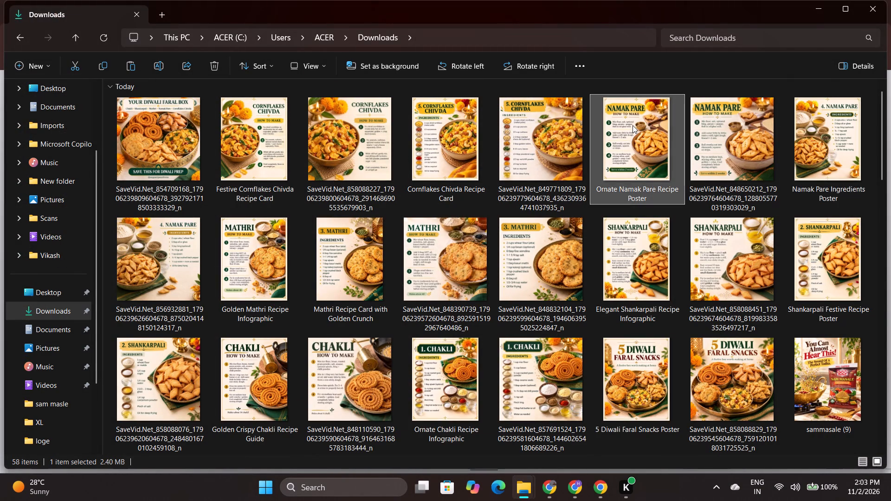
key("alt+Tab")
key("ctrl+v")
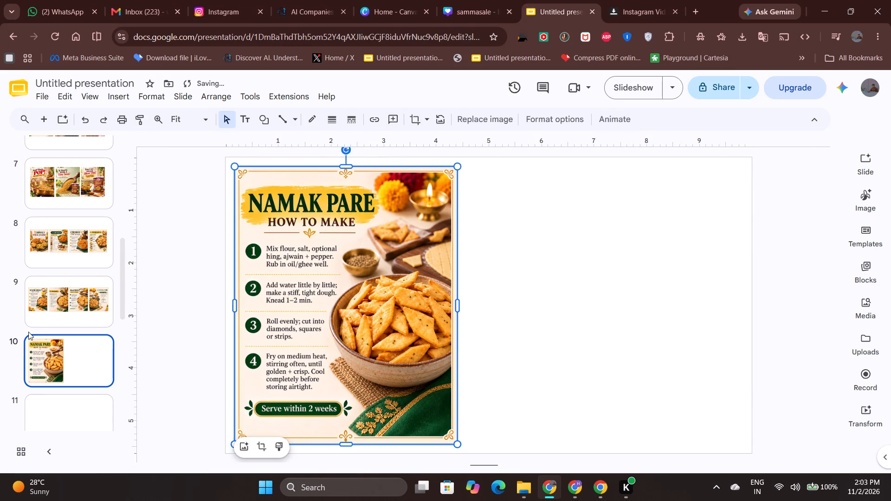
Shrink the Namak Pare how-to-make image to about 2.4 inches wide and place it near slide 10's left edge, roughly centred vertically.
left_click(71, 296)
left_click(67, 355)
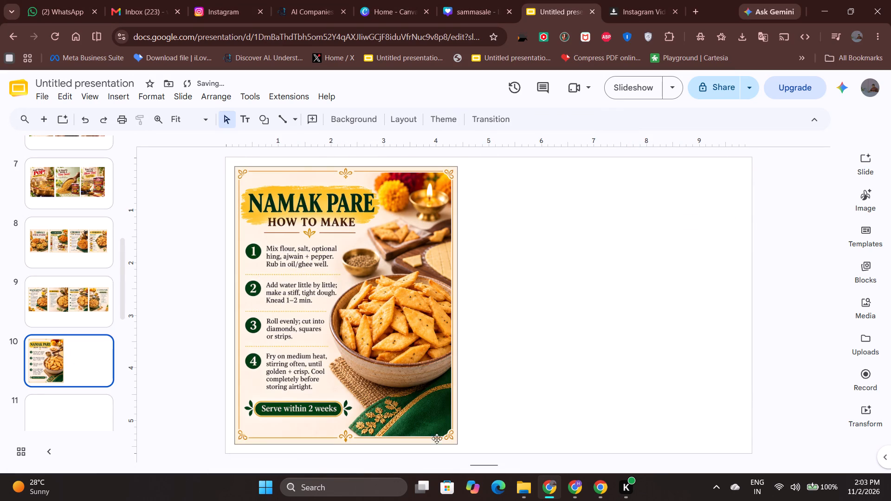
left_click(380, 389)
left_click_drag(455, 443, 419, 393)
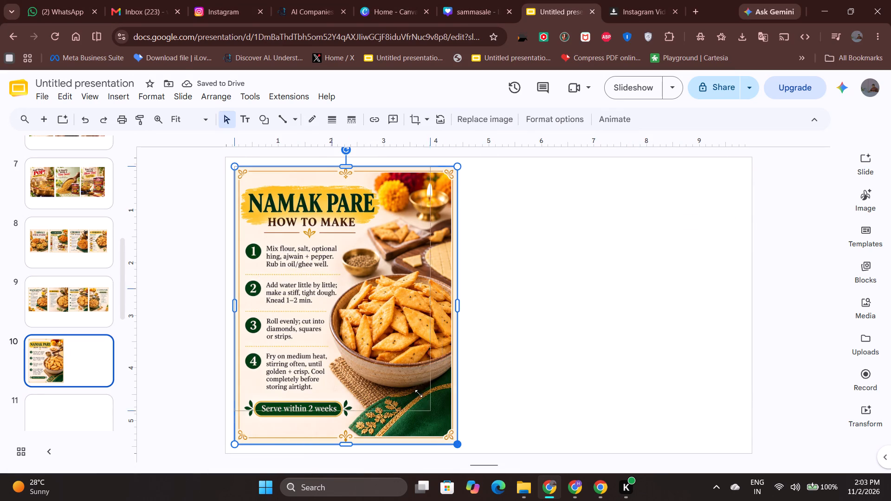
left_click_drag(419, 393, 355, 321)
left_click_drag(271, 222, 279, 244)
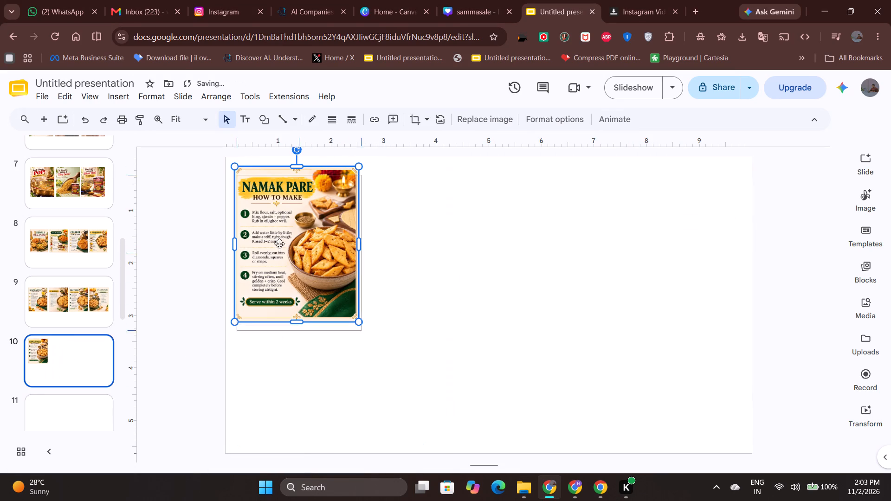
left_click_drag(279, 244, 286, 264)
left_click(473, 277)
left_click_drag(335, 252, 329, 248)
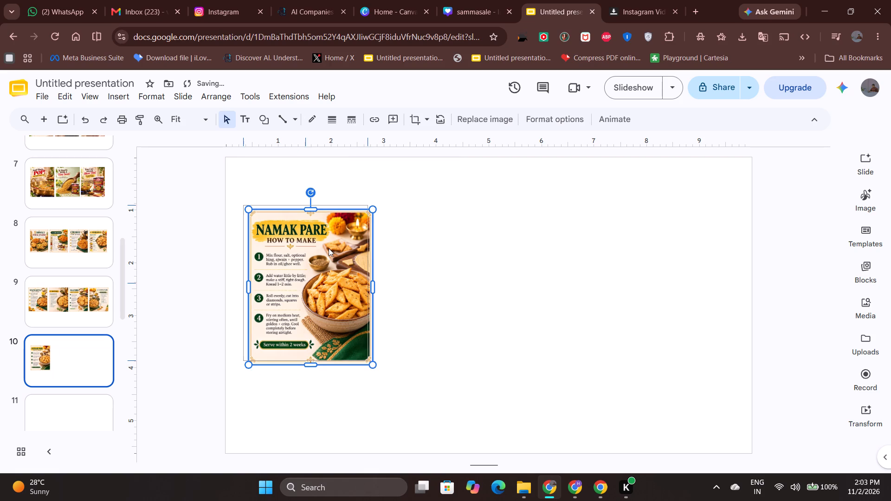
left_click_drag(329, 248, 333, 247)
left_click_drag(368, 360, 372, 365)
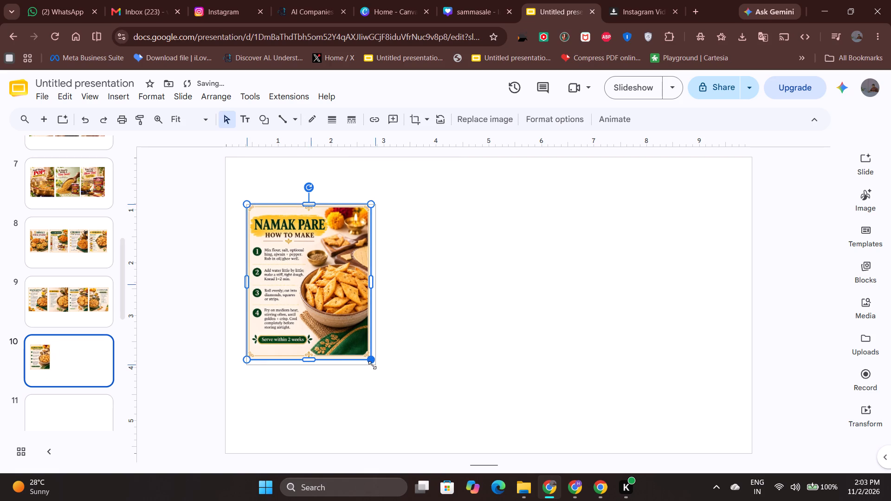
left_click_drag(372, 365, 373, 365)
left_click(422, 354)
left_click_drag(324, 276, 319, 275)
left_click(382, 283)
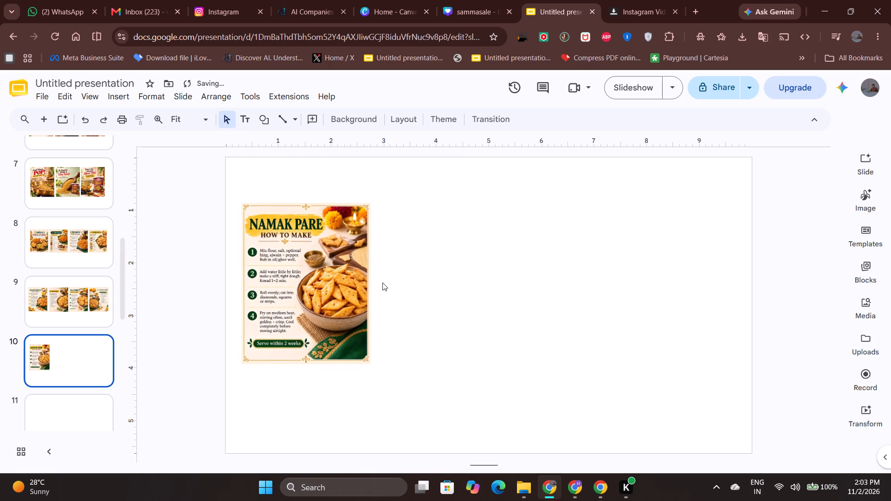
Copy the Cornflakes Chivda Recipe Card image from Downloads and paste it onto slide 10.
key("alt+Tab")
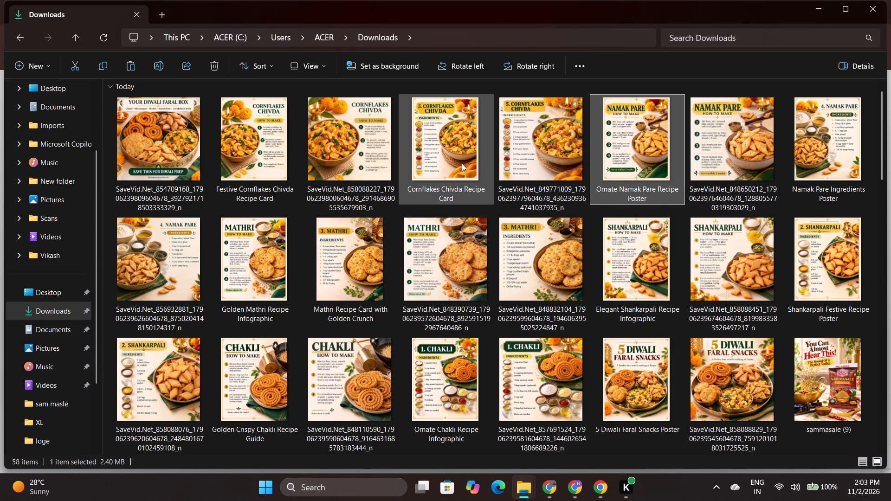
left_click(462, 163)
key("ctrl+c")
key("alt+Tab")
key("ctrl+v")
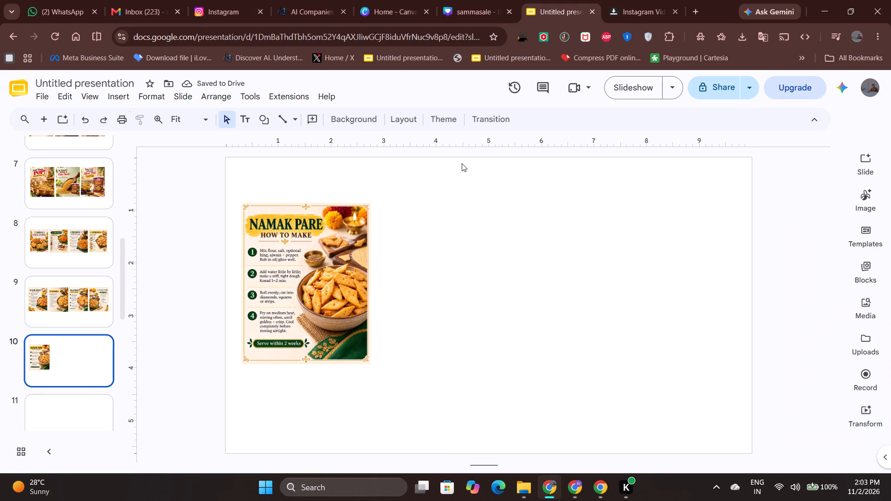
Shrink the Cornflakes Chivda ingredients image to about 2.4 inches wide and align it just right of the Namak Pare image.
left_click_drag(461, 301, 461, 341)
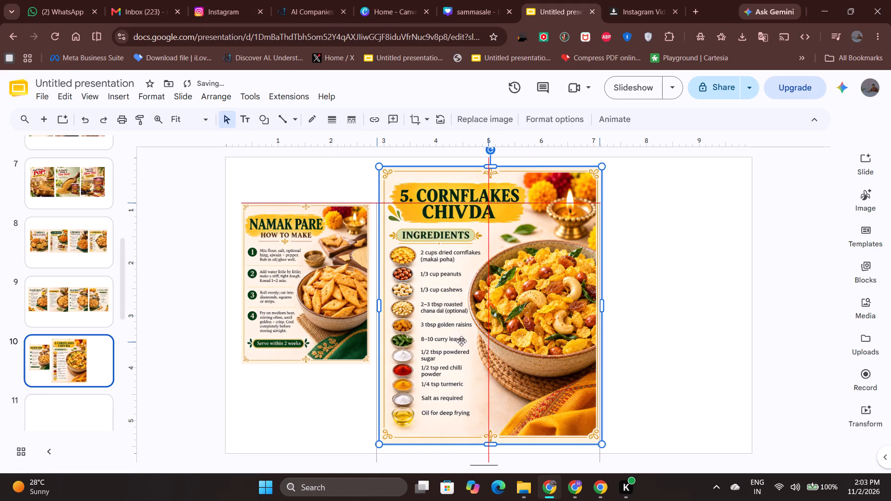
left_click_drag(461, 341, 460, 337)
scroll(769, 247, "down", 2)
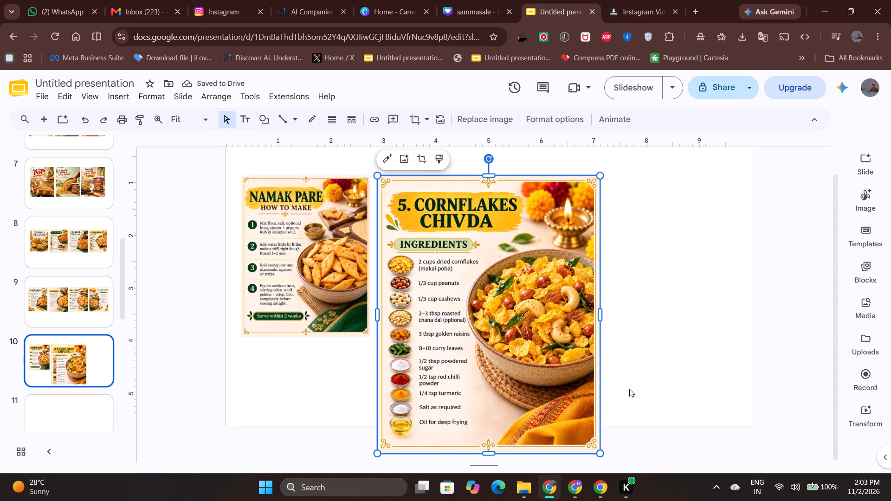
left_click_drag(601, 453, 517, 299)
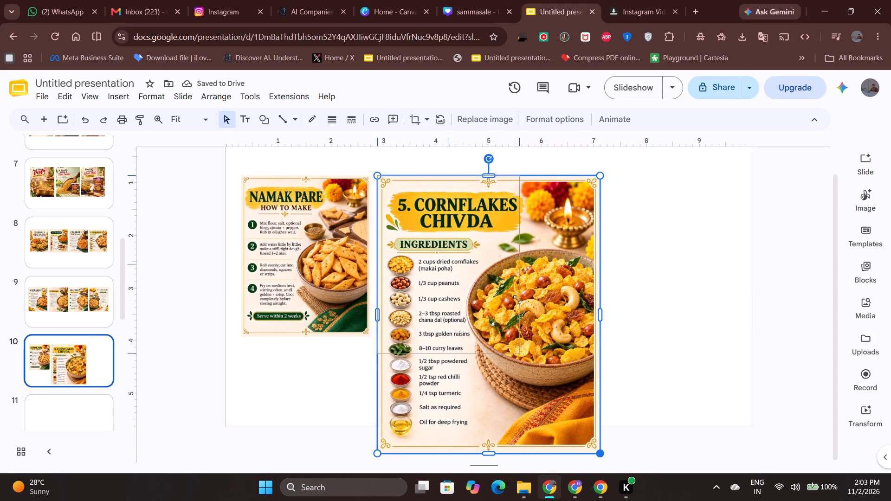
left_click_drag(517, 299, 506, 285)
left_click(600, 310)
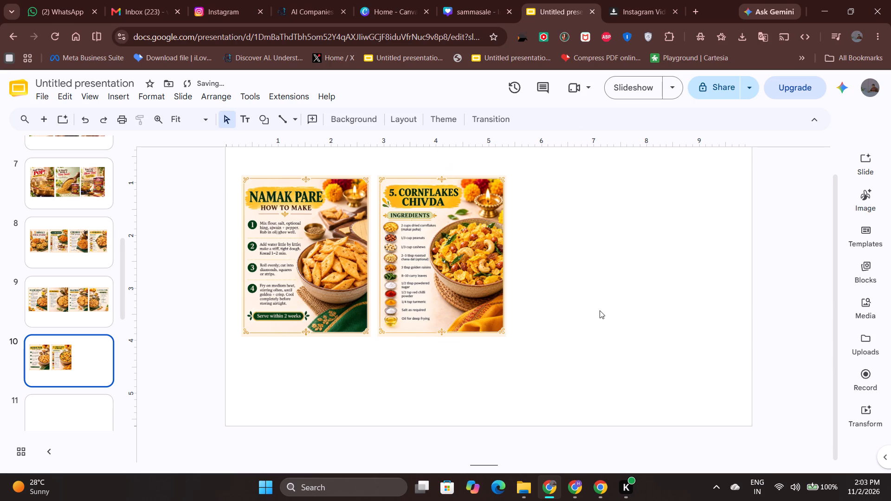
Copy the Festive Cornflakes Chivda Recipe Card image from Downloads and paste it onto slide 10.
key("alt+Tab")
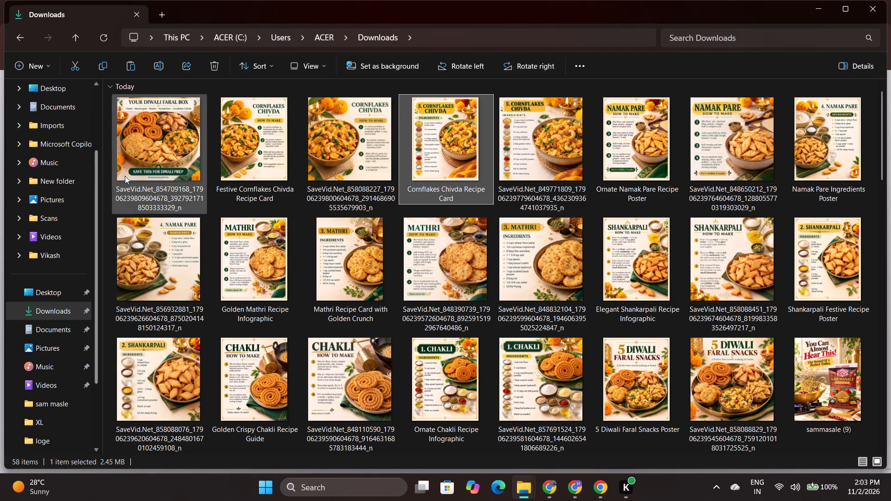
left_click(244, 138)
key("ctrl+c")
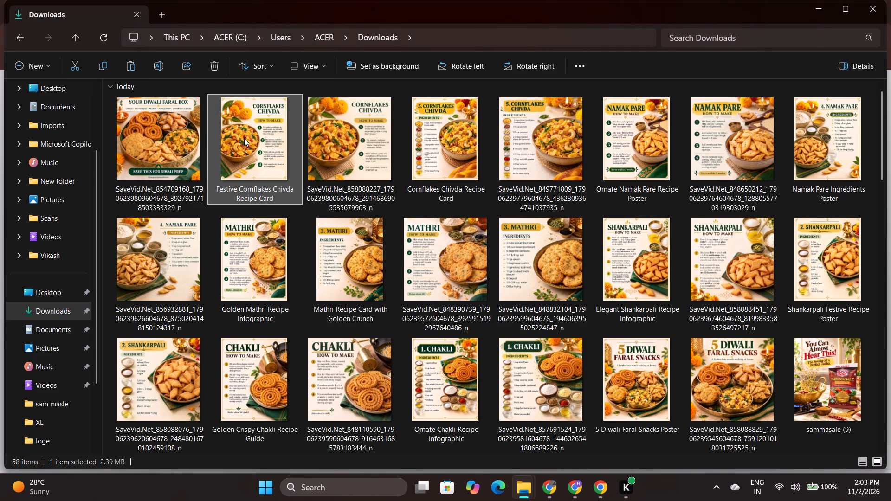
key("alt+Tab")
key("ctrl+v")
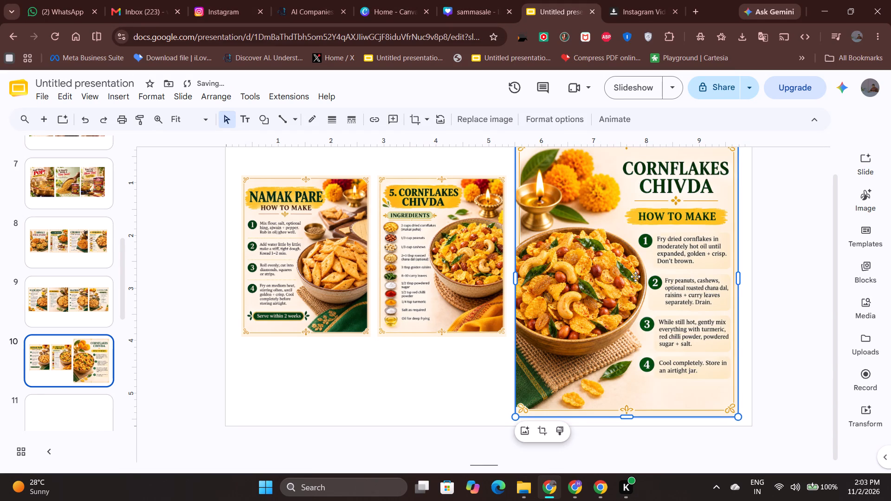
Shrink the Cornflakes Chivda how-to-make image to about 2.4 inches wide and align it as the third image in the row.
scroll(597, 289, "up", 2)
left_click_drag(692, 287, 695, 326)
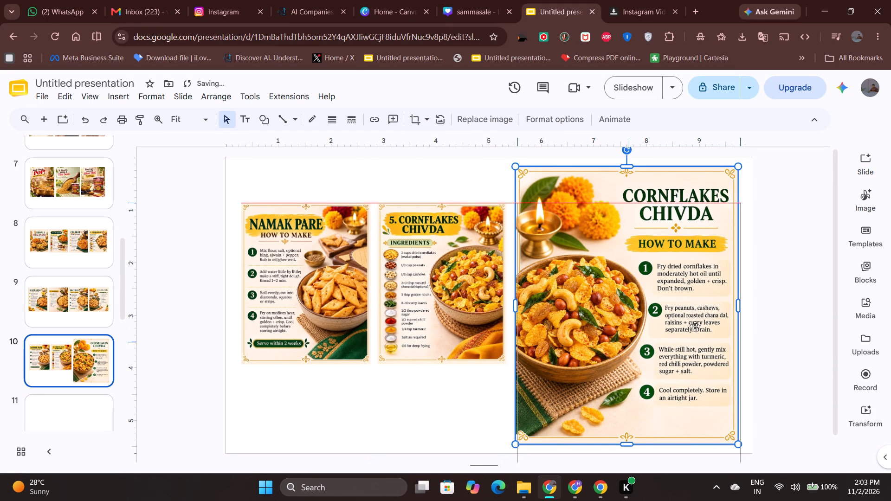
left_click_drag(695, 326, 688, 322)
scroll(823, 395, "down", 2)
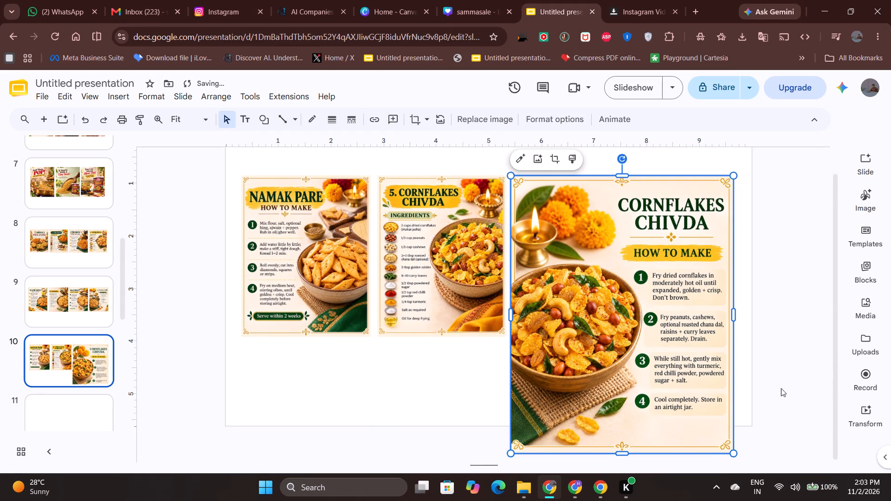
left_click_drag(732, 455, 650, 314)
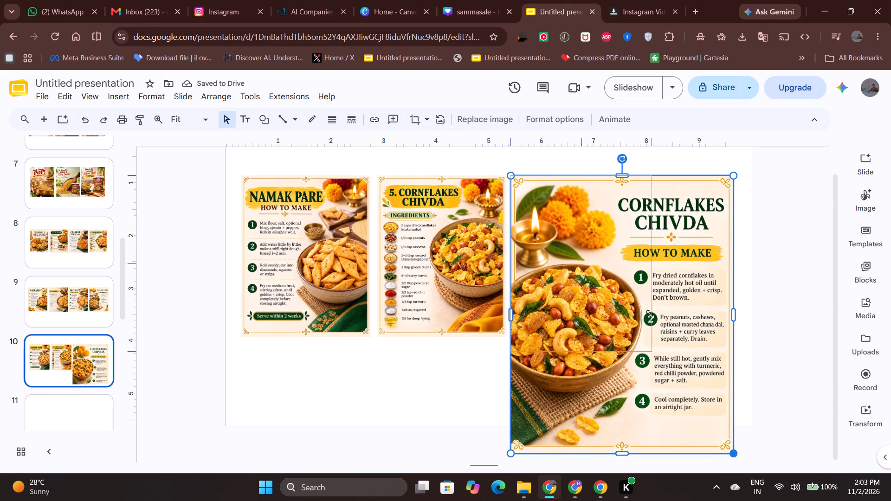
left_click_drag(650, 314, 641, 300)
left_click(692, 304)
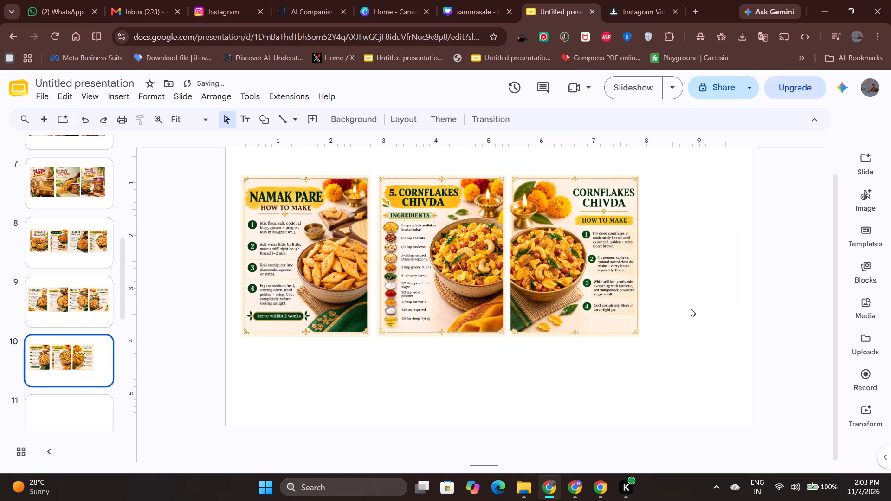
Nudge the Cornflakes Chivda how-to-make image slightly right, away from the ingredients image.
left_click(568, 269)
key("Right")
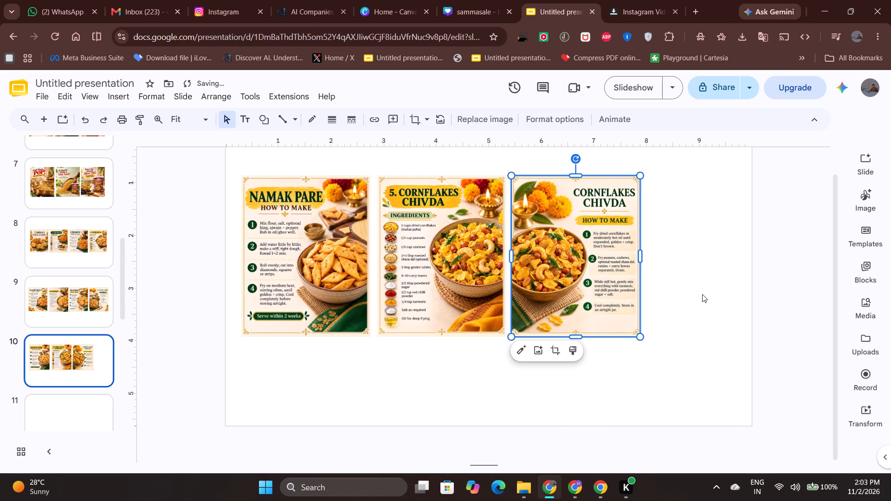
left_click(702, 294)
left_click(598, 283)
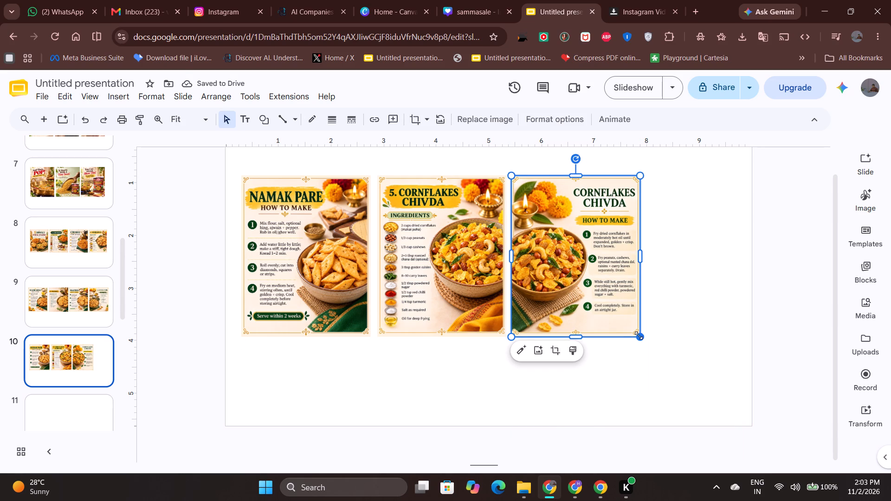
left_click(639, 335)
left_click(673, 332)
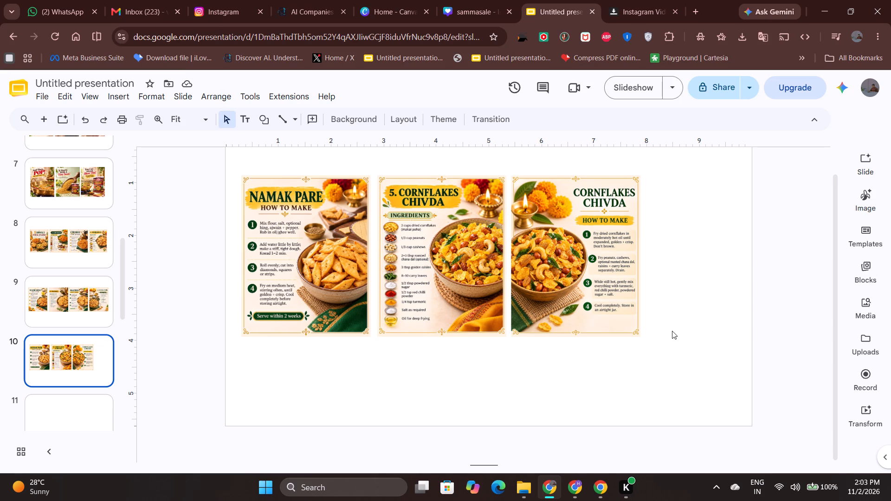
key("alt+Tab")
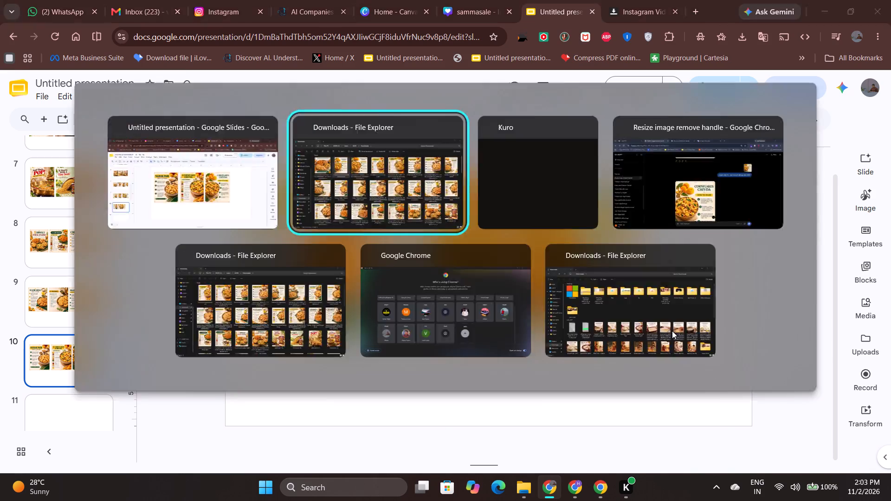
key("alt+Tab")
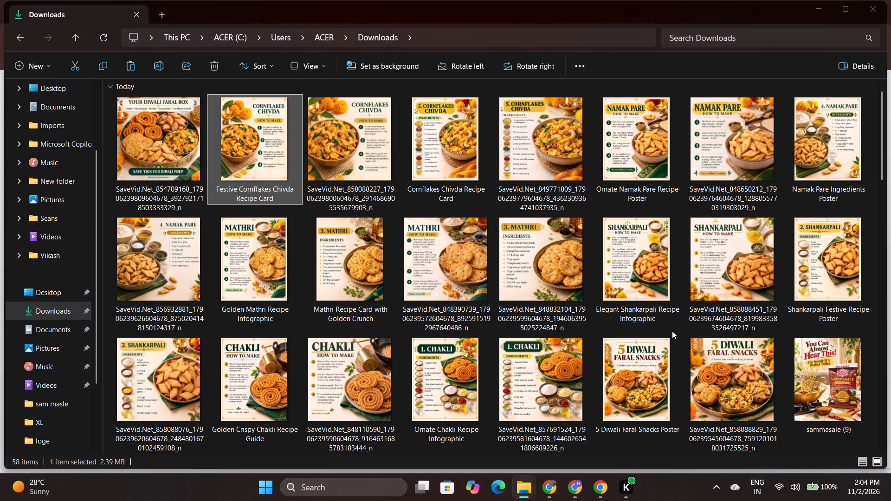
key("alt+Tab")
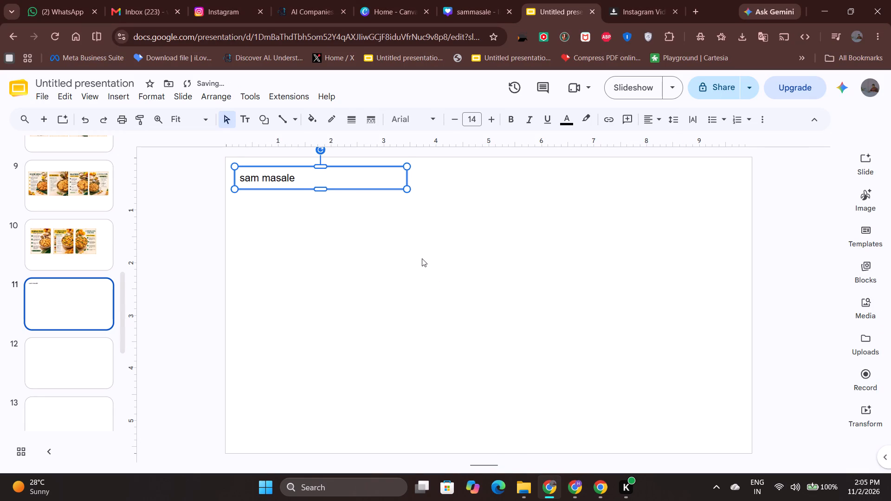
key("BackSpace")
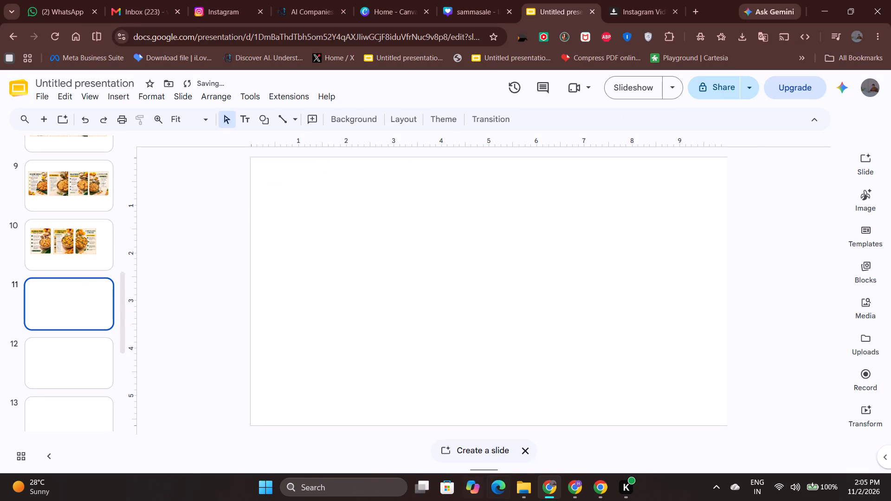
Copy the image Diwali Faral Box Feast (1) from the Downloads folder and paste it onto slide 11 in Google Slides.
left_click(515, 494)
left_click_drag(662, 427, 665, 419)
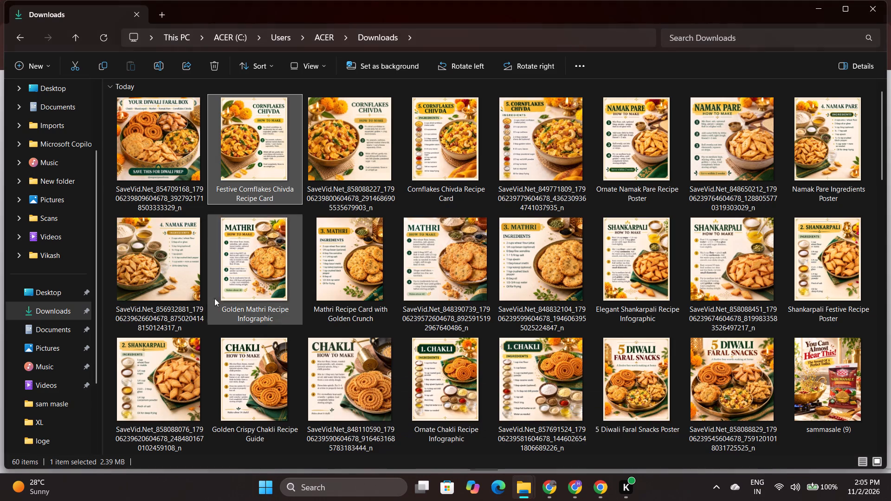
left_click(22, 306)
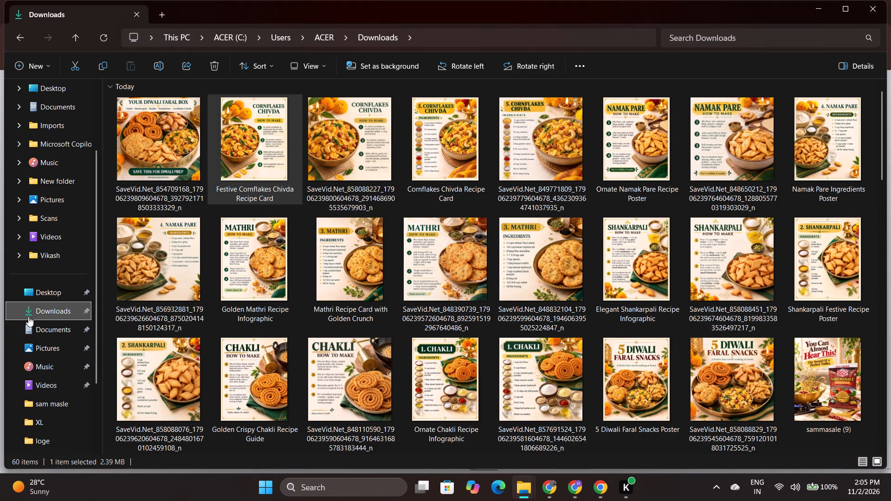
left_click(28, 315)
left_click(151, 135)
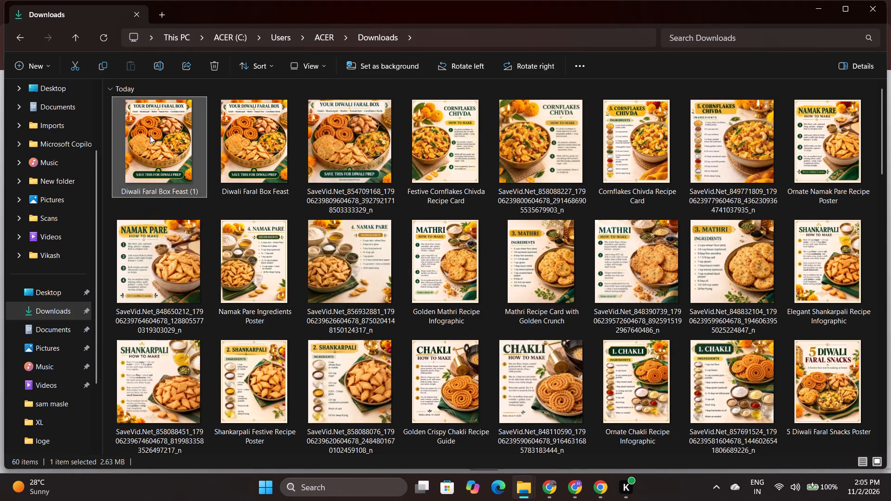
key("ctrl+c")
key("alt+Tab")
key("ctrl+v")
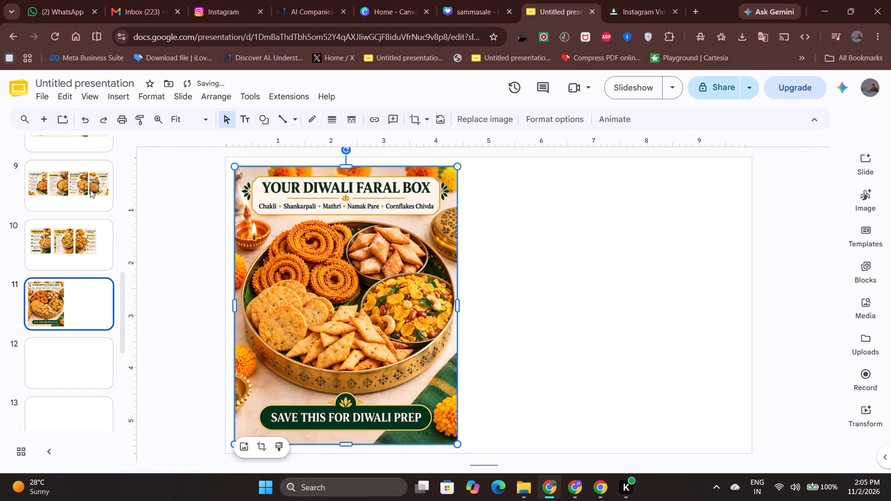
Shrink the Diwali Faral Box image proportionally to about three quarters size and place it in the left half of slide 11.
left_click_drag(454, 443, 421, 379)
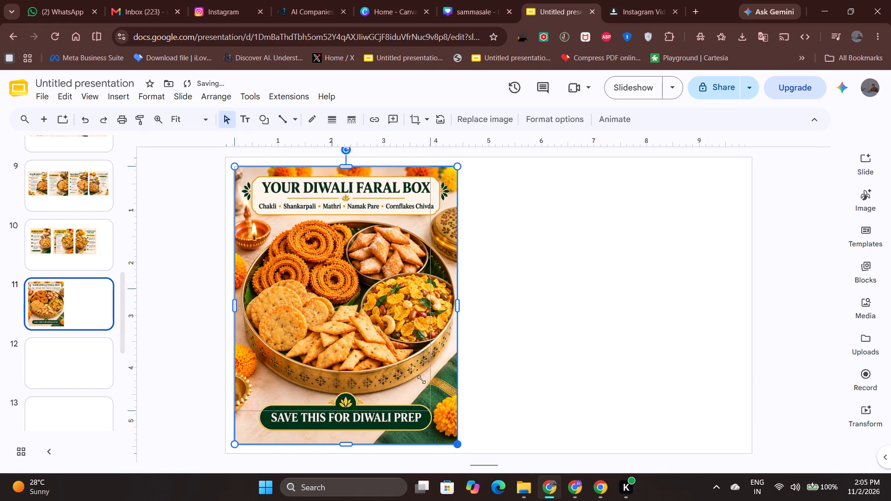
left_click_drag(421, 379, 401, 364)
left_click_drag(297, 270, 317, 308)
left_click(484, 283)
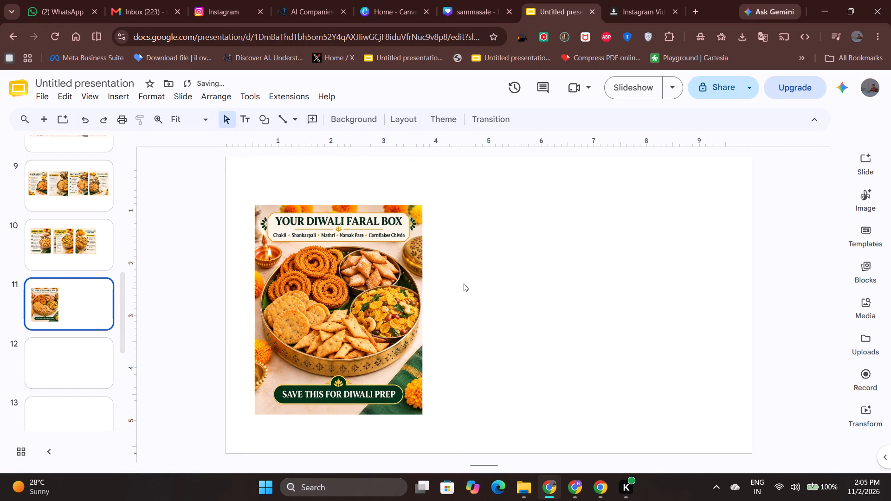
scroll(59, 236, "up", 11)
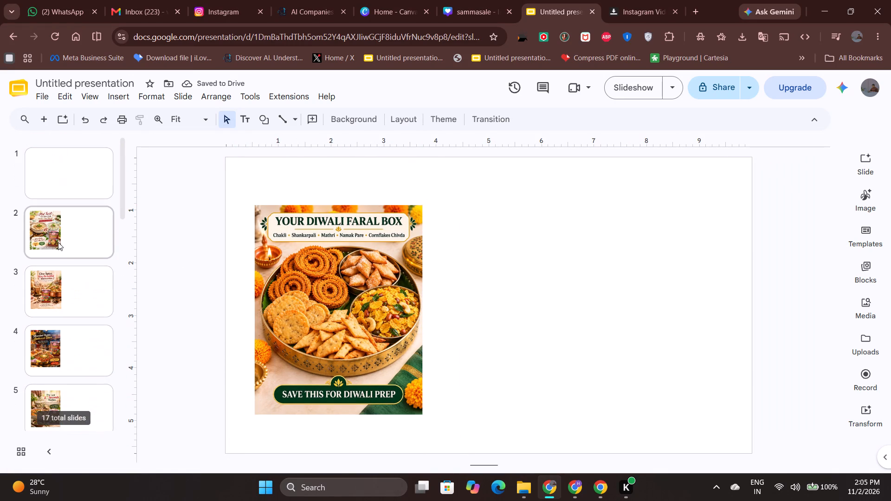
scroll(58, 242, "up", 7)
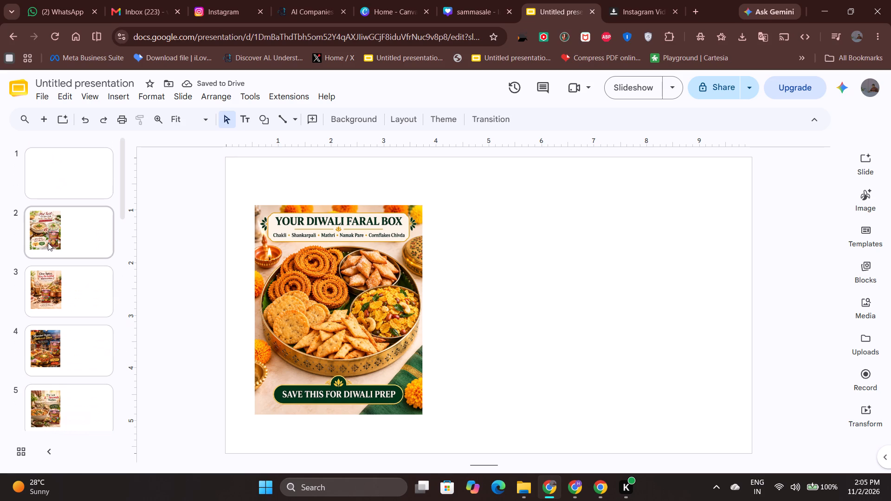